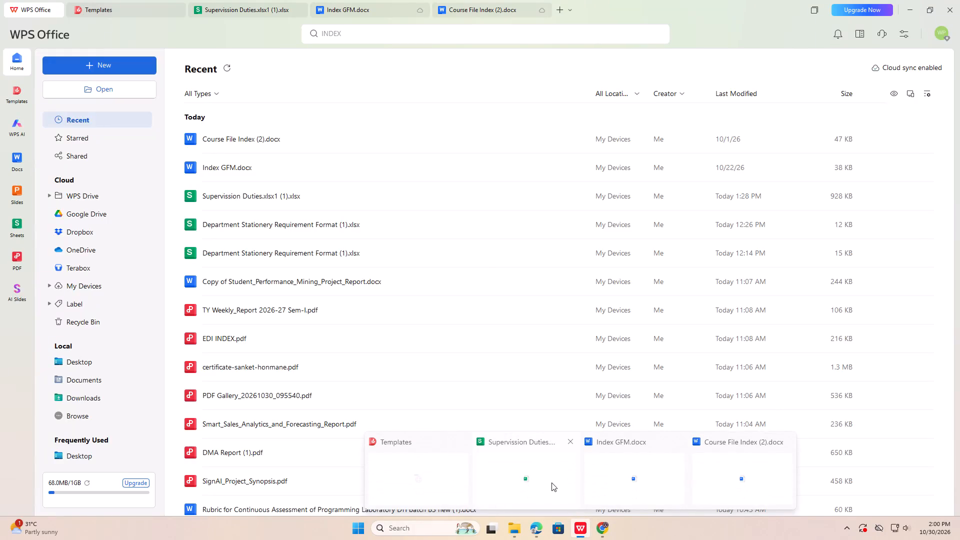
# Switch to the Supervission Duties.xlsx1 (1).xlsx workbook.
pyautogui.click(550, 479)
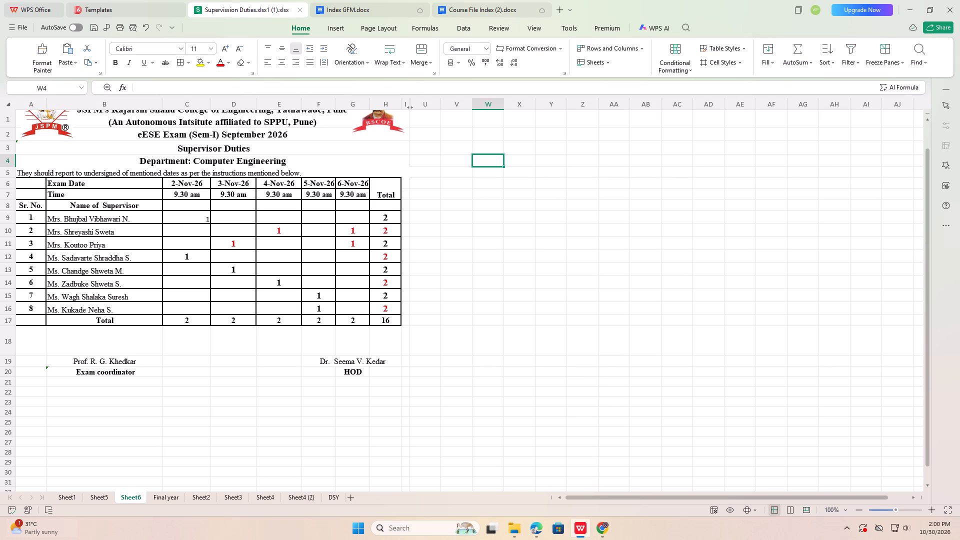
pyautogui.scroll(6, 262, 280)
pyautogui.click(364, 143)
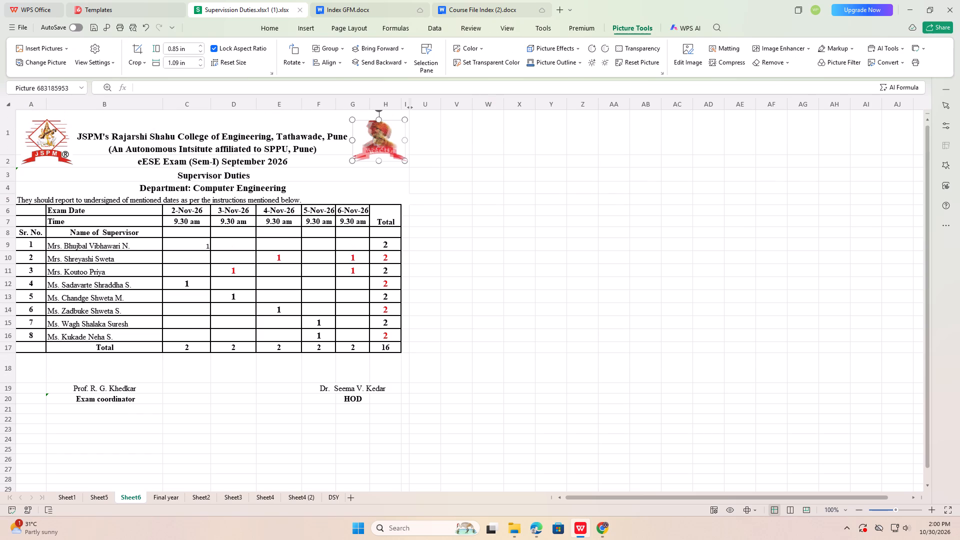
pyautogui.click(518, 274)
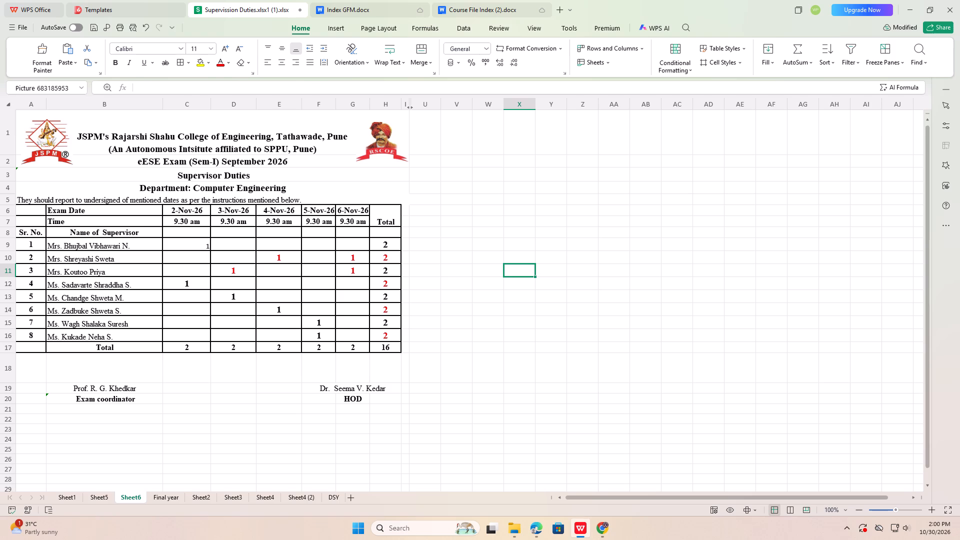
# Reduce the height of header row 1 on Sheet6 until it closely fits the two-line college title.
pyautogui.moveTo(9, 151); pyautogui.dragTo(9, 144)
pyautogui.moveTo(11, 155); pyautogui.dragTo(11, 154)
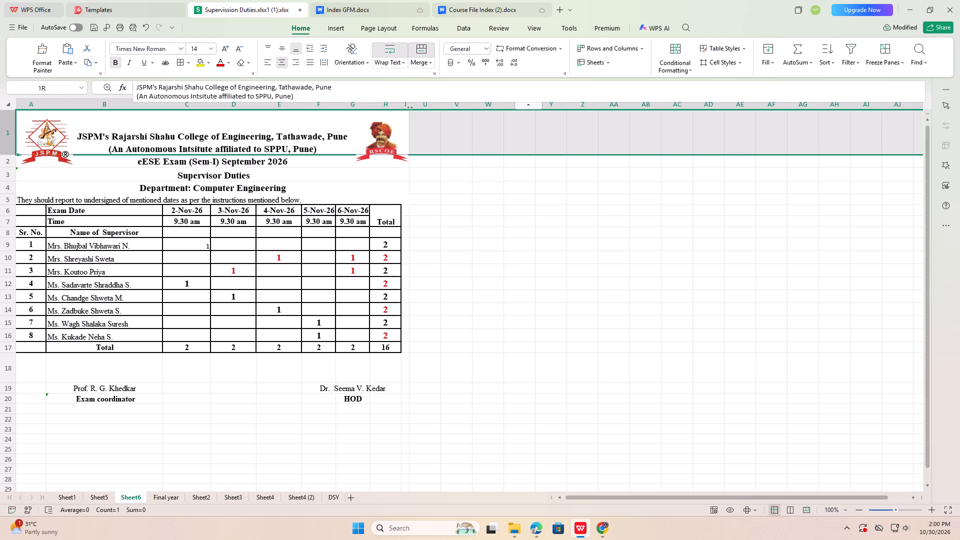
pyautogui.moveTo(11, 154); pyautogui.dragTo(11, 144)
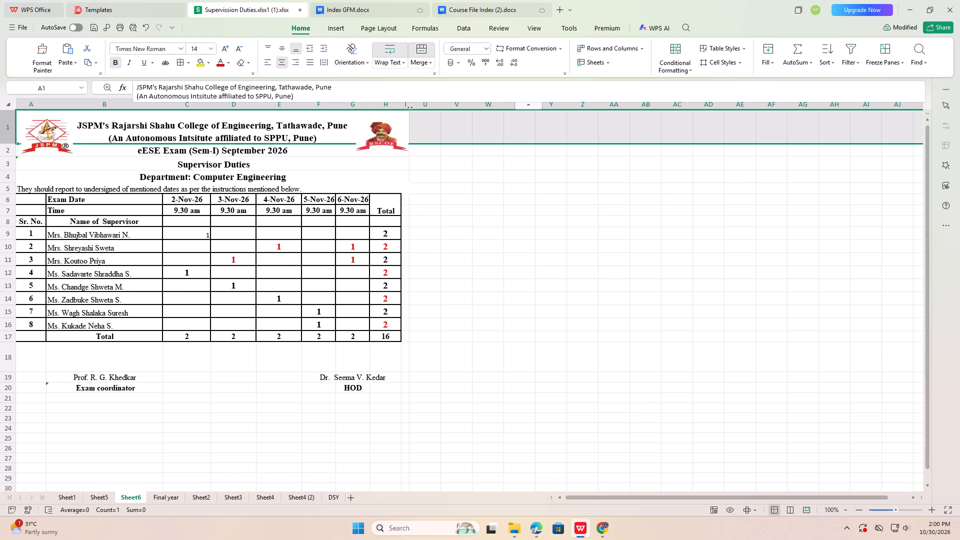
pyautogui.moveTo(8, 143); pyautogui.dragTo(5, 136)
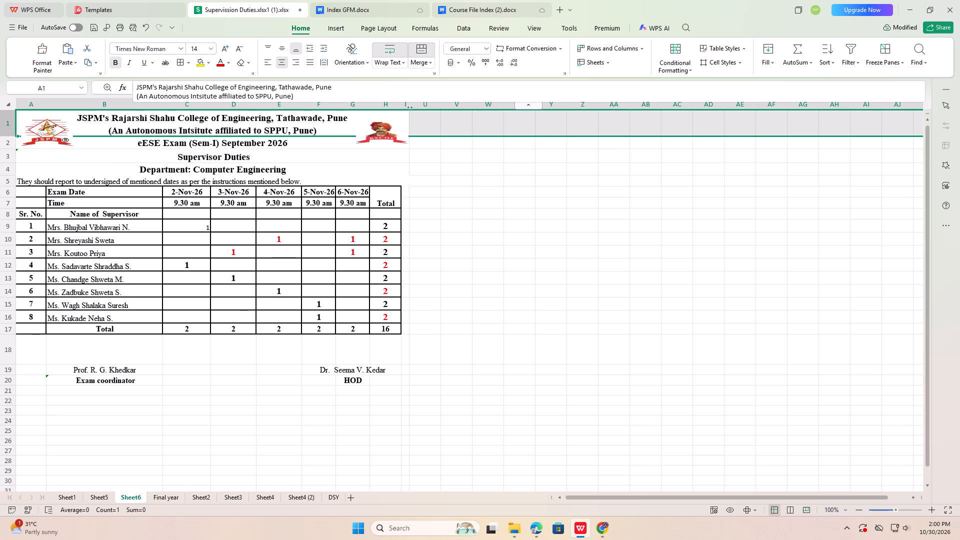
# Stretch the RSCOE logo to about 1.00 in high and 1.11 in wide, and move it inward and down within the header.
pyautogui.click(386, 131)
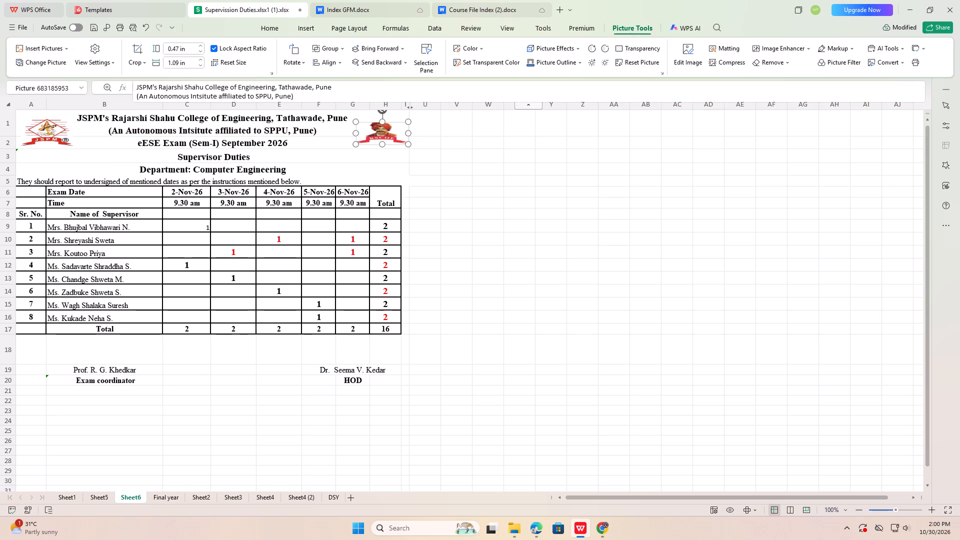
pyautogui.moveTo(381, 143); pyautogui.dragTo(381, 155)
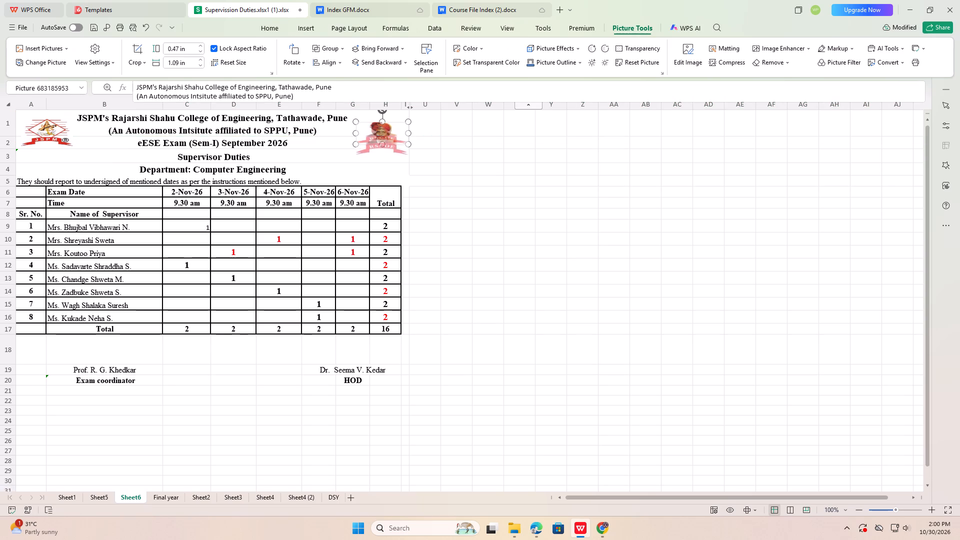
pyautogui.moveTo(381, 155); pyautogui.dragTo(381, 169)
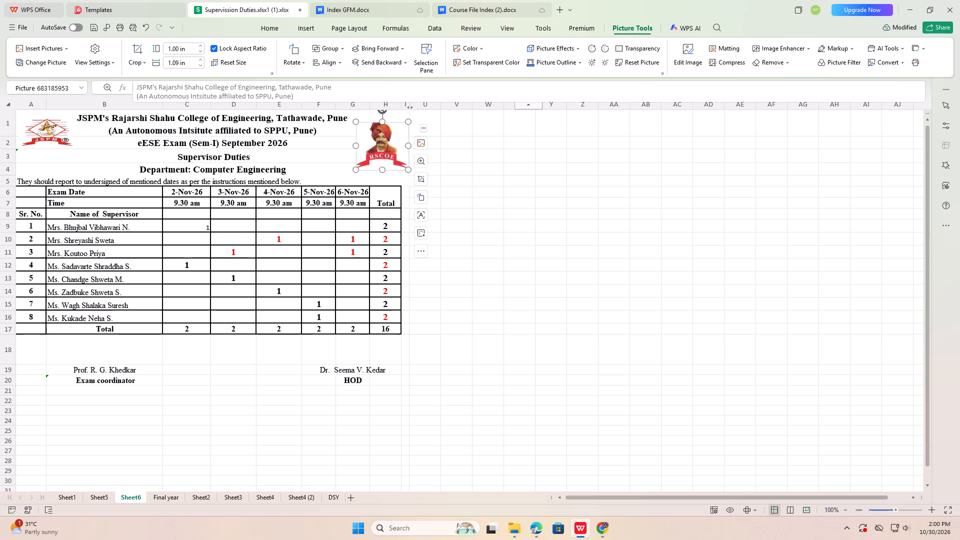
pyautogui.moveTo(371, 138); pyautogui.dragTo(356, 145)
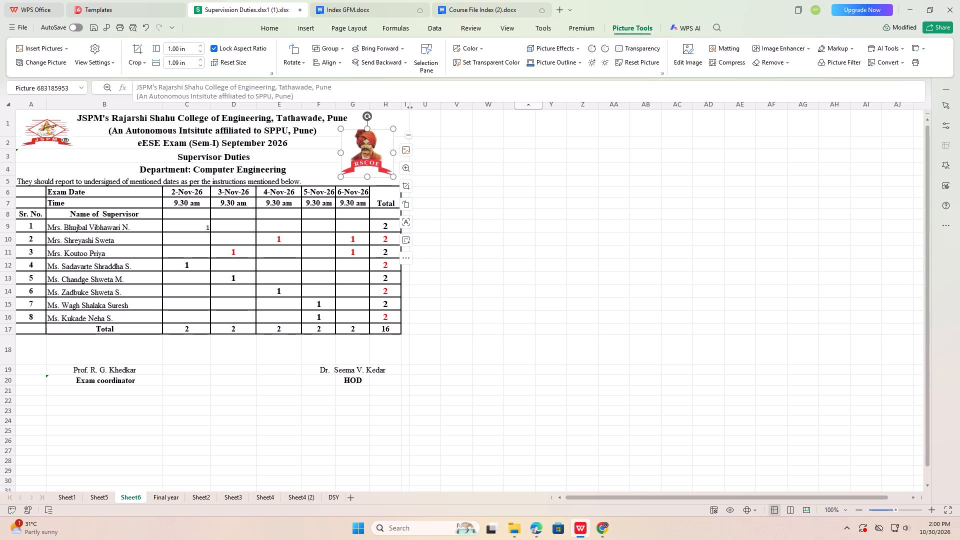
pyautogui.click(392, 152)
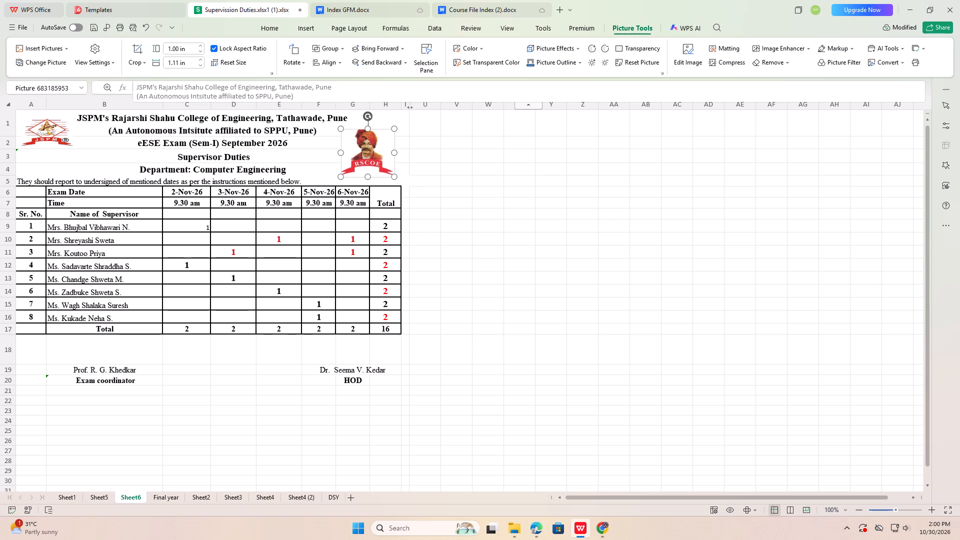
# Stretch the JSPM logo to about 0.99 in high and move it slightly inward beside the header titles.
pyautogui.click(58, 129)
pyautogui.moveTo(58, 129); pyautogui.dragTo(68, 142)
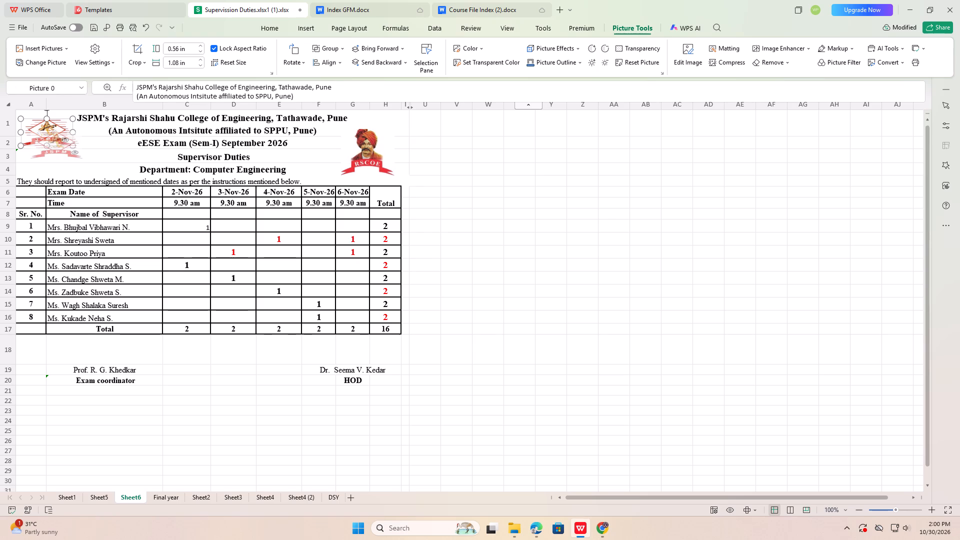
pyautogui.moveTo(68, 142); pyautogui.dragTo(64, 132)
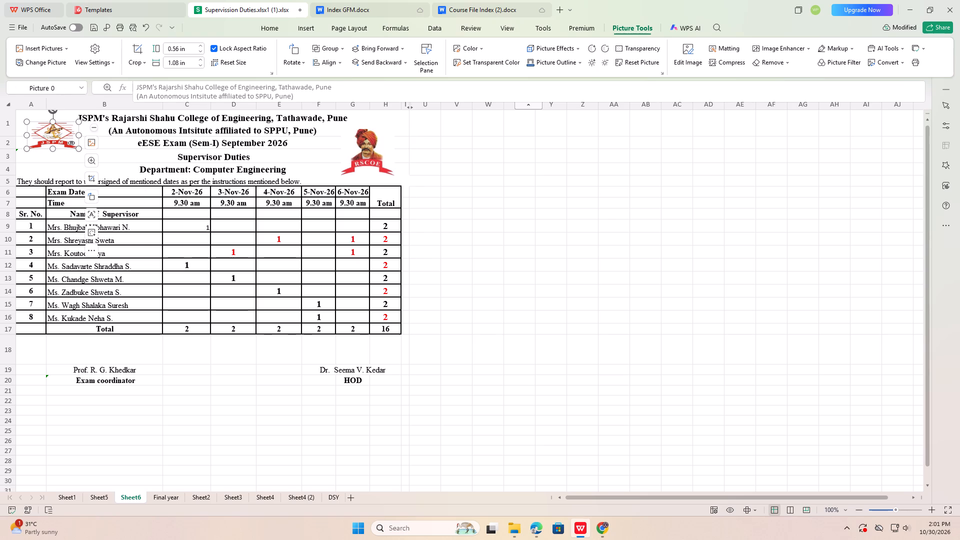
pyautogui.moveTo(53, 149); pyautogui.dragTo(59, 169)
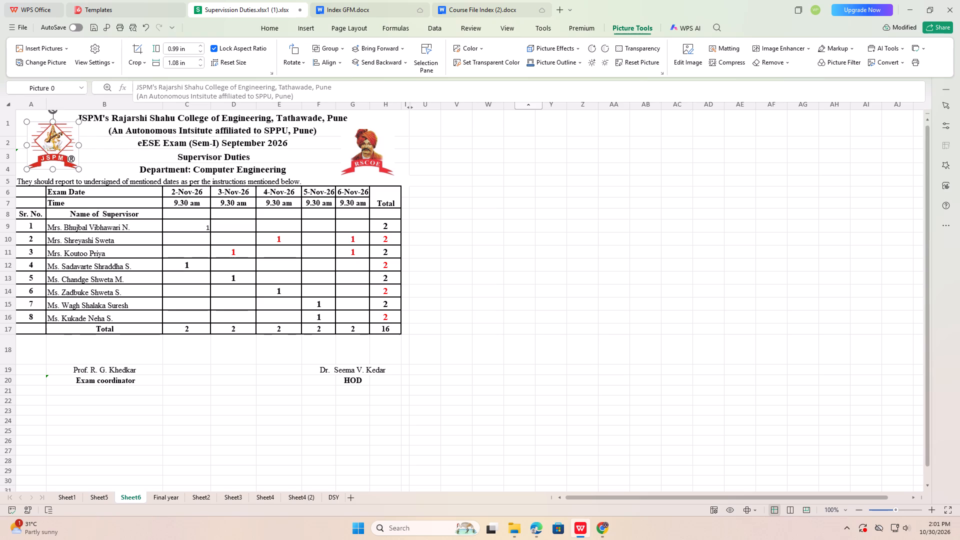
pyautogui.moveTo(79, 140); pyautogui.dragTo(84, 142)
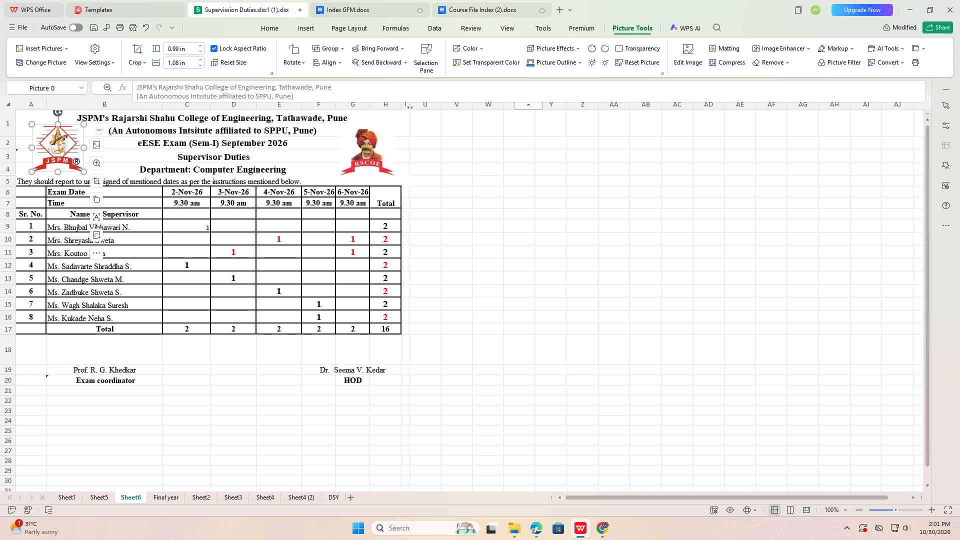
pyautogui.click(288, 163)
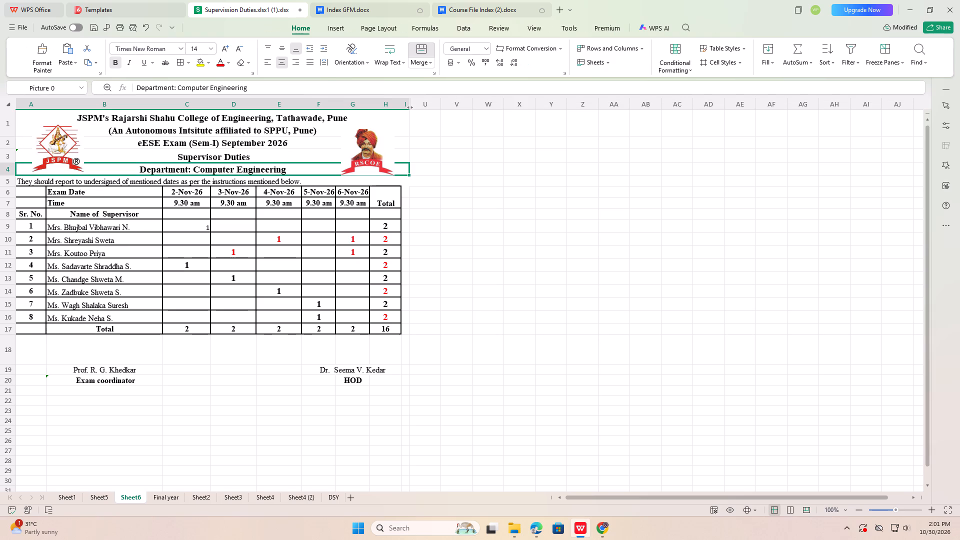
pyautogui.moveTo(448, 227); pyautogui.dragTo(452, 230)
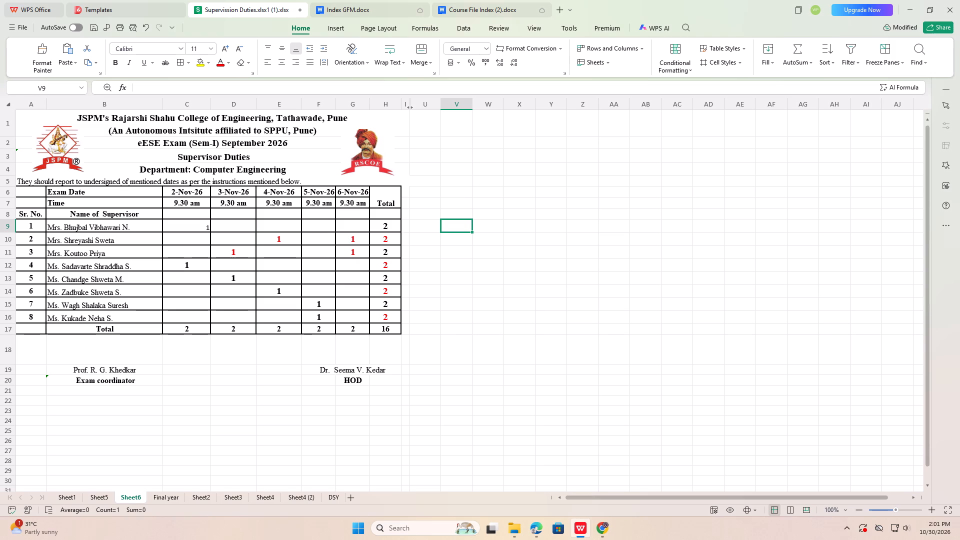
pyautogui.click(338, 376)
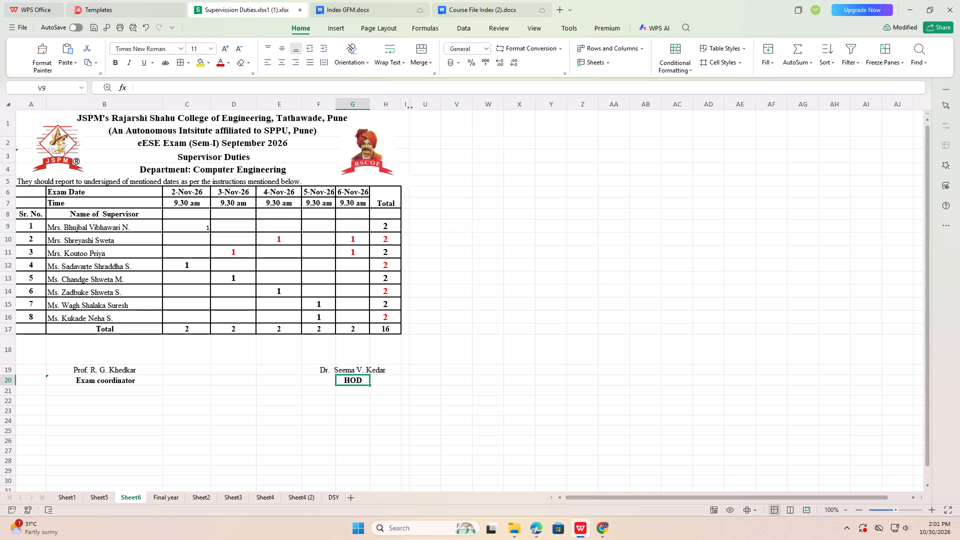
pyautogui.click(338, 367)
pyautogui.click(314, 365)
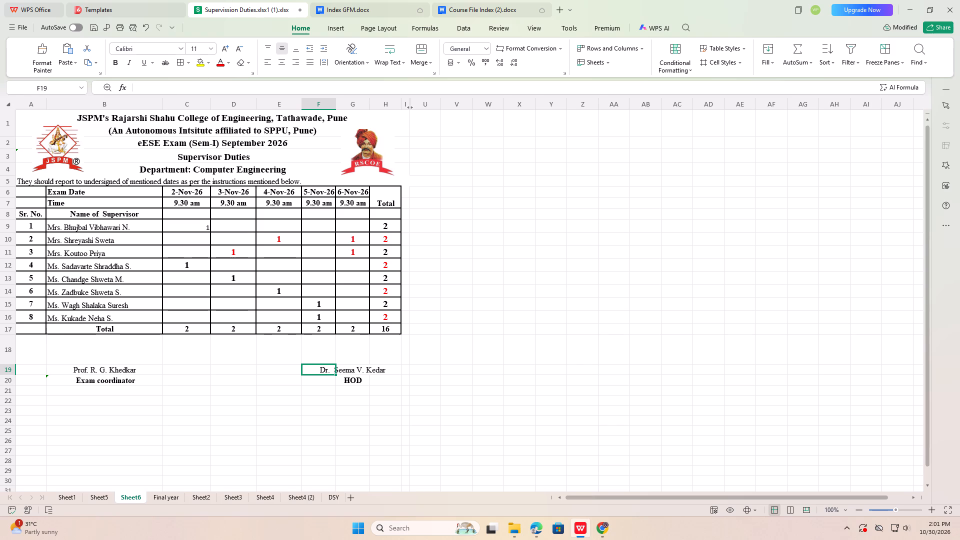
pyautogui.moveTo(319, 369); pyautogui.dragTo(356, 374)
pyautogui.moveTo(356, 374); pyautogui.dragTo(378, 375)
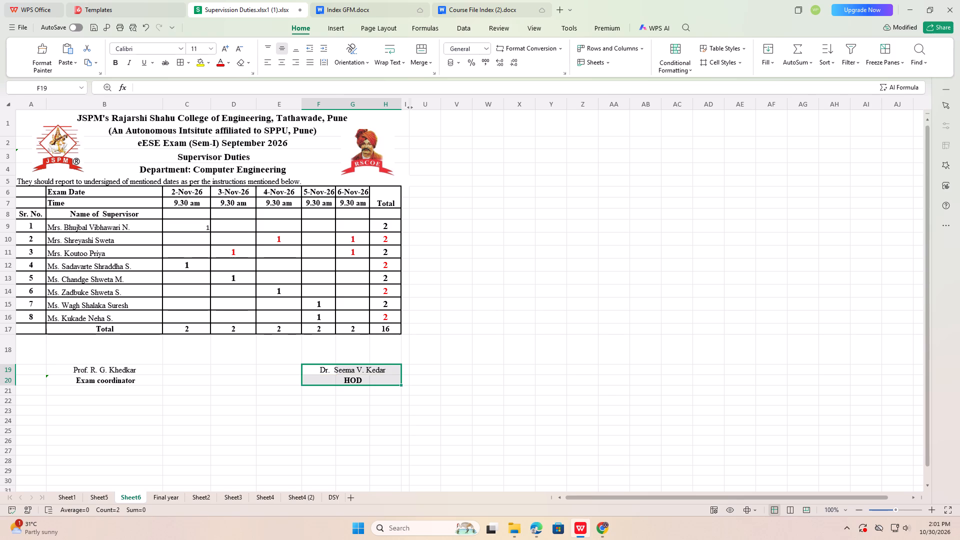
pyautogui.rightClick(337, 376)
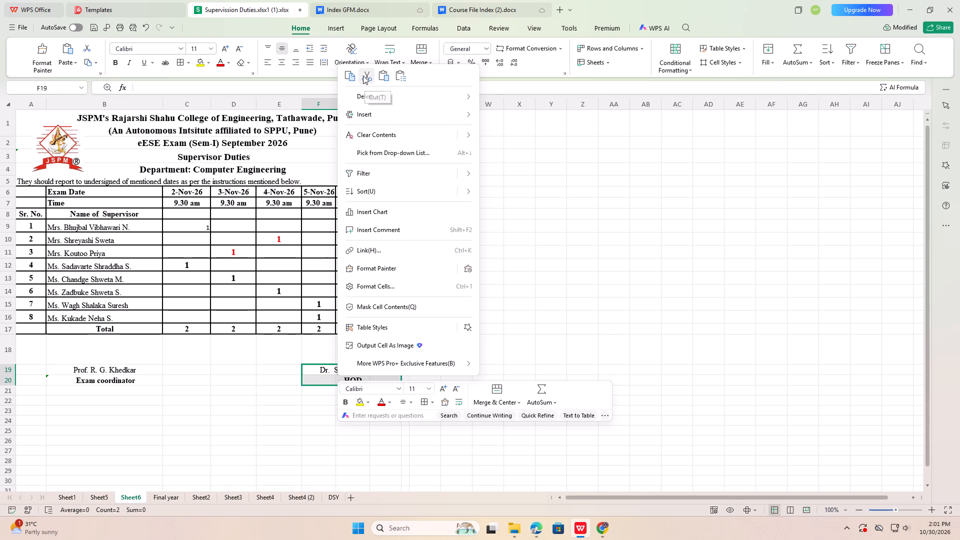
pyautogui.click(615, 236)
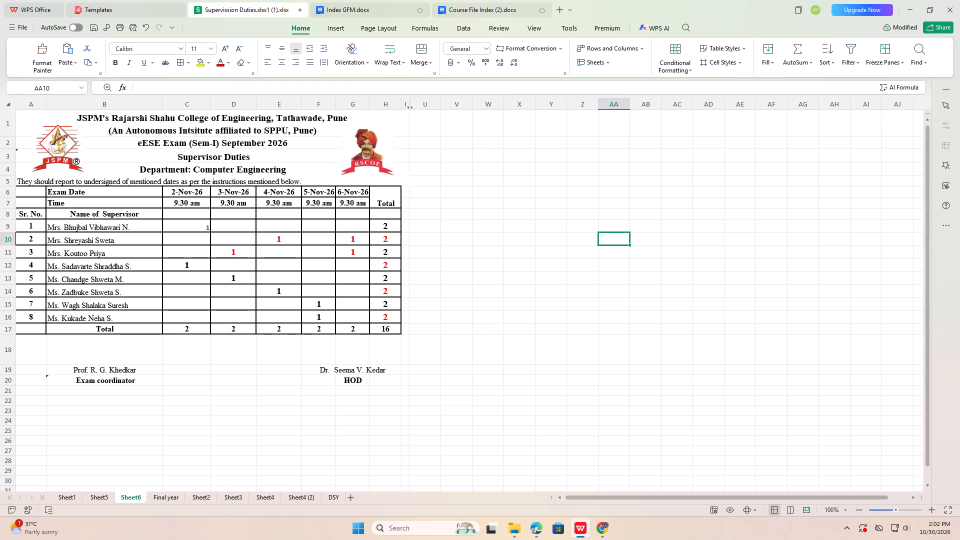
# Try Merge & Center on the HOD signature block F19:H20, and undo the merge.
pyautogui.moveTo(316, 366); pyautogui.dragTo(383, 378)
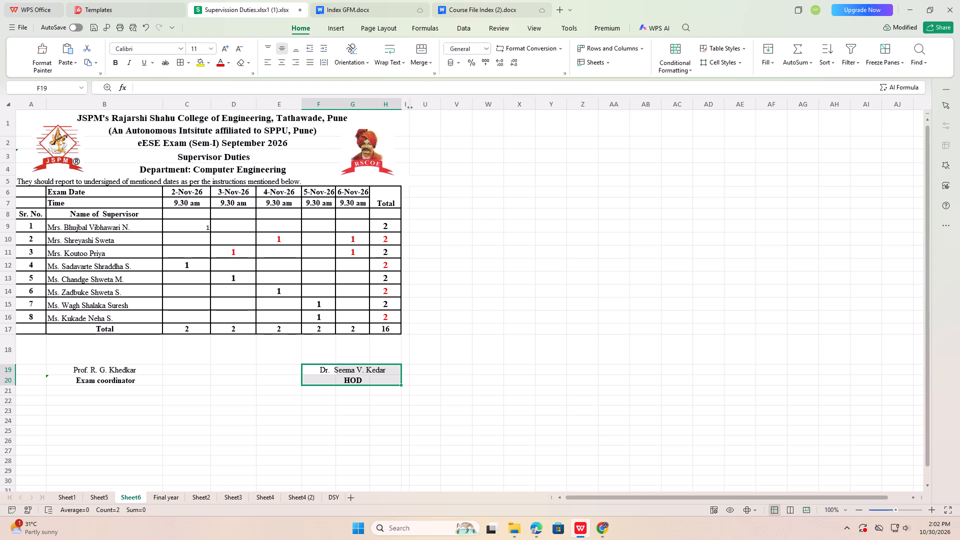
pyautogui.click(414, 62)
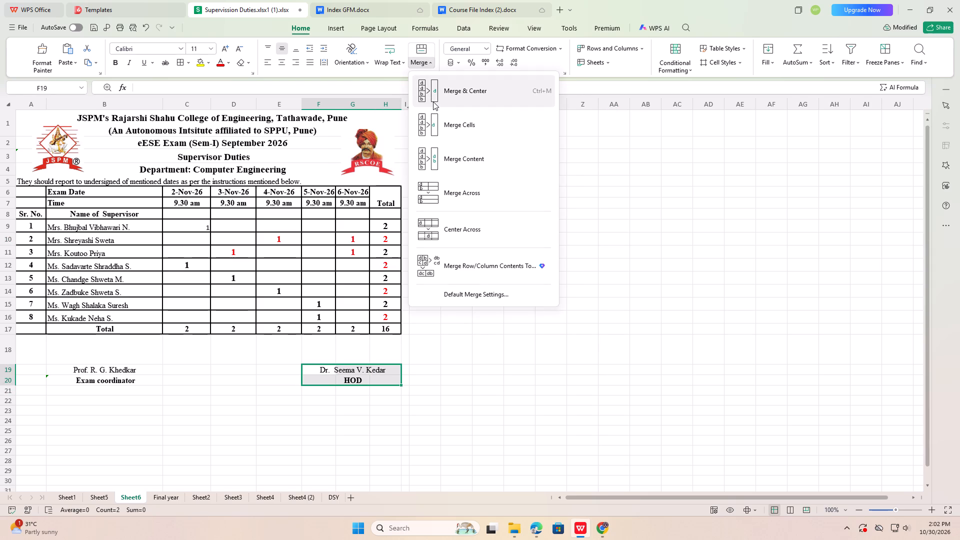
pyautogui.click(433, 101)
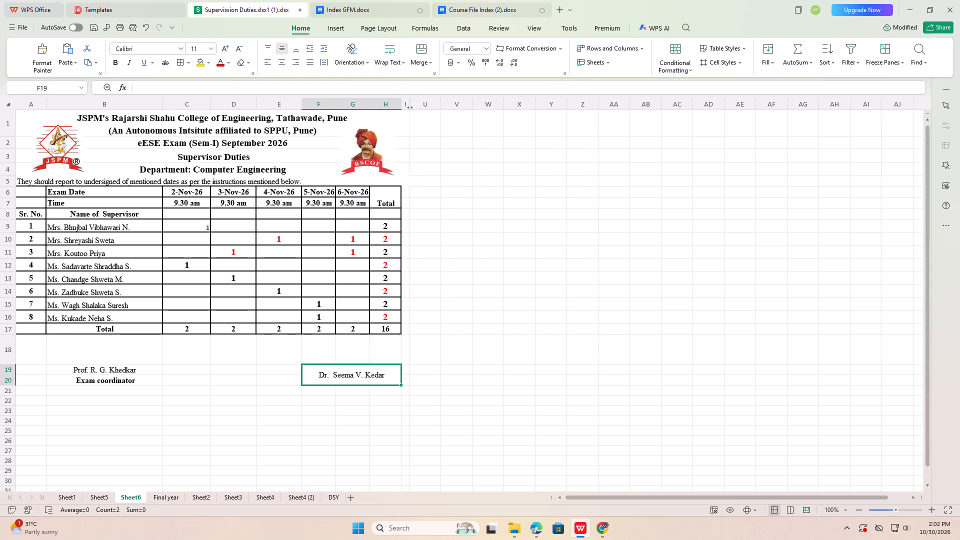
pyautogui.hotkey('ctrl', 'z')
# Save the workbook.
pyautogui.hotkey('ctrl', 's')
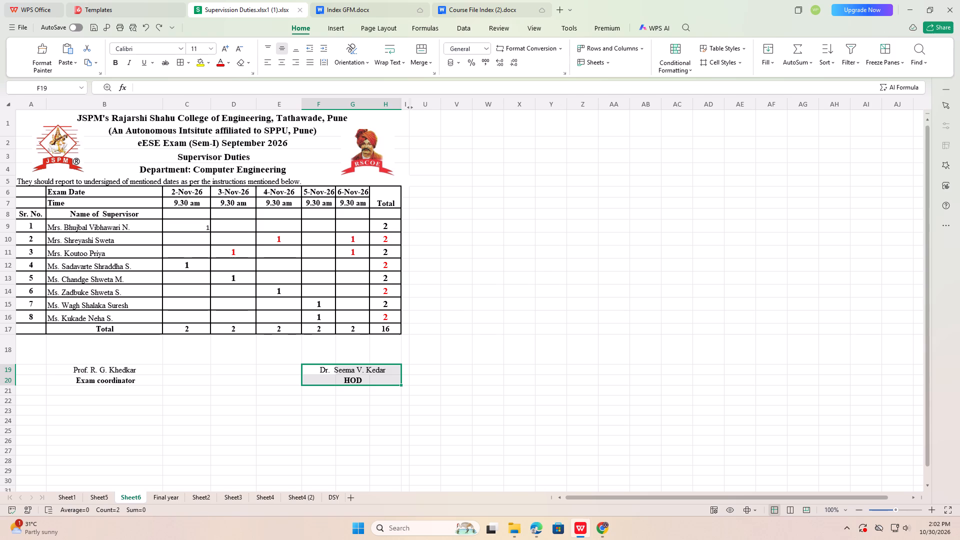
pyautogui.hotkey('ctrl', 's')
pyautogui.hotkey('ctrl', 's')
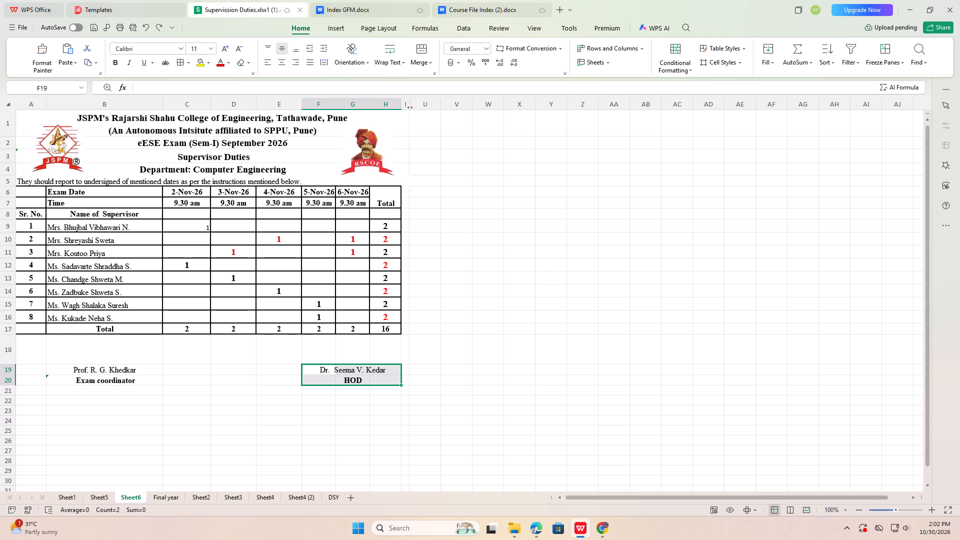
# Apply Wrap Text to the whole supervisor duties sheet, from the title in A1 through row 21 below the signatures.
pyautogui.moveTo(18, 112); pyautogui.dragTo(399, 387)
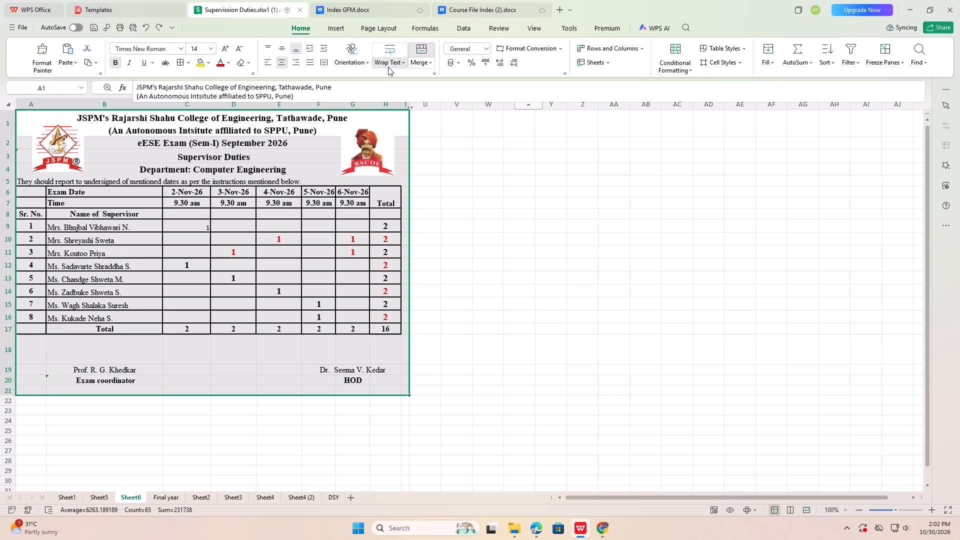
pyautogui.click(387, 45)
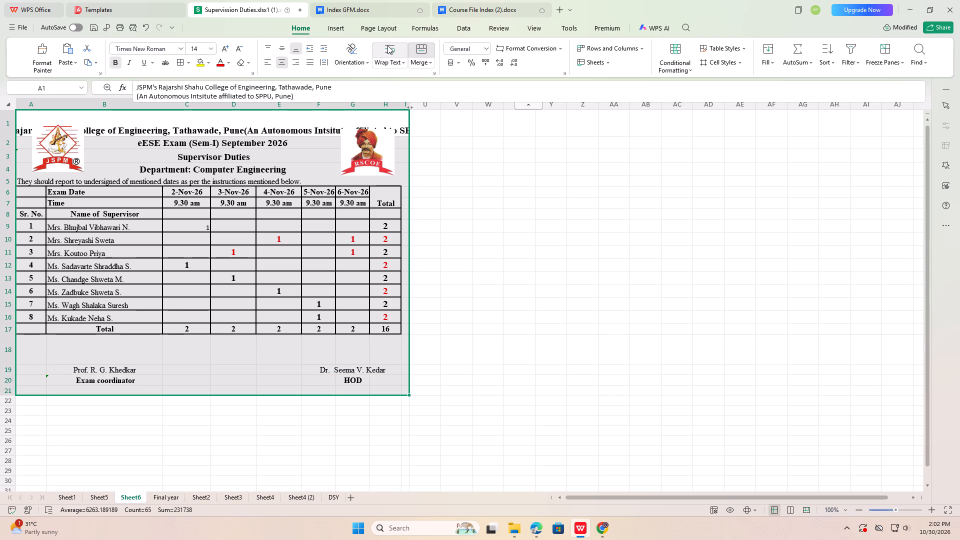
pyautogui.click(387, 45)
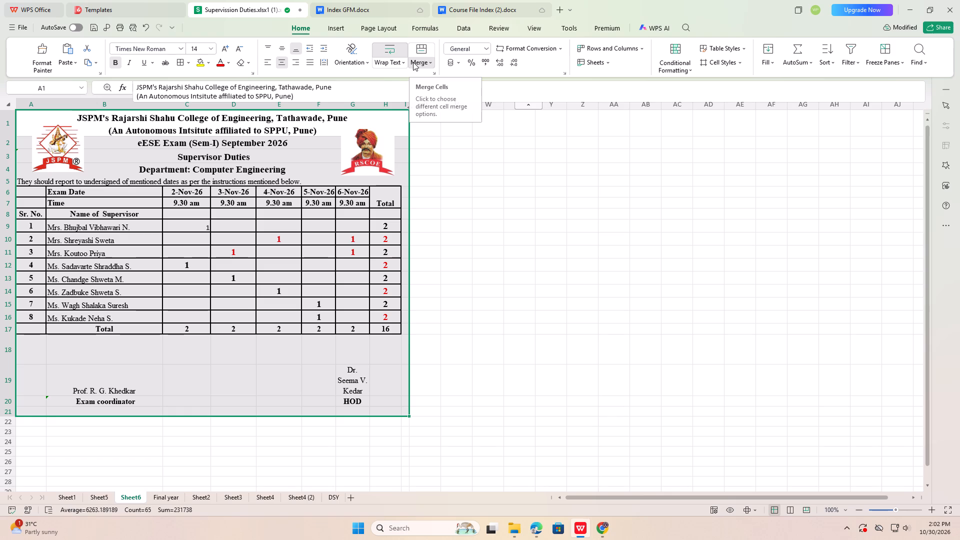
pyautogui.click(540, 263)
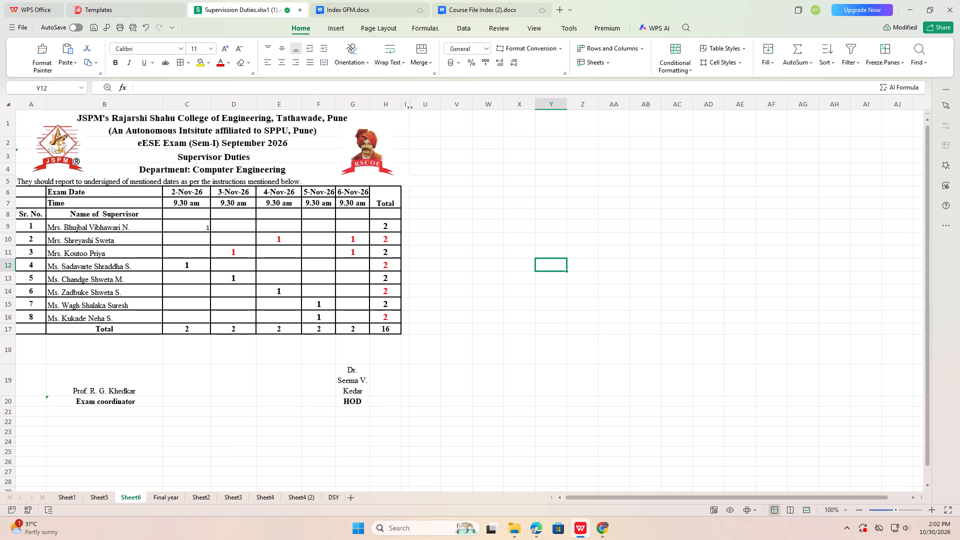
# Nudge the RSCOE logo slightly outward in the header.
pyautogui.click(367, 153)
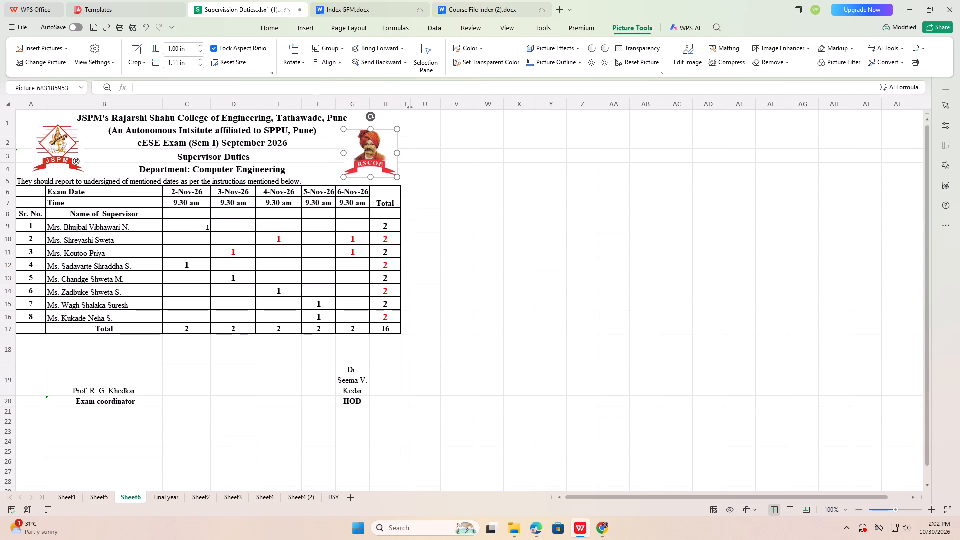
pyautogui.click(504, 247)
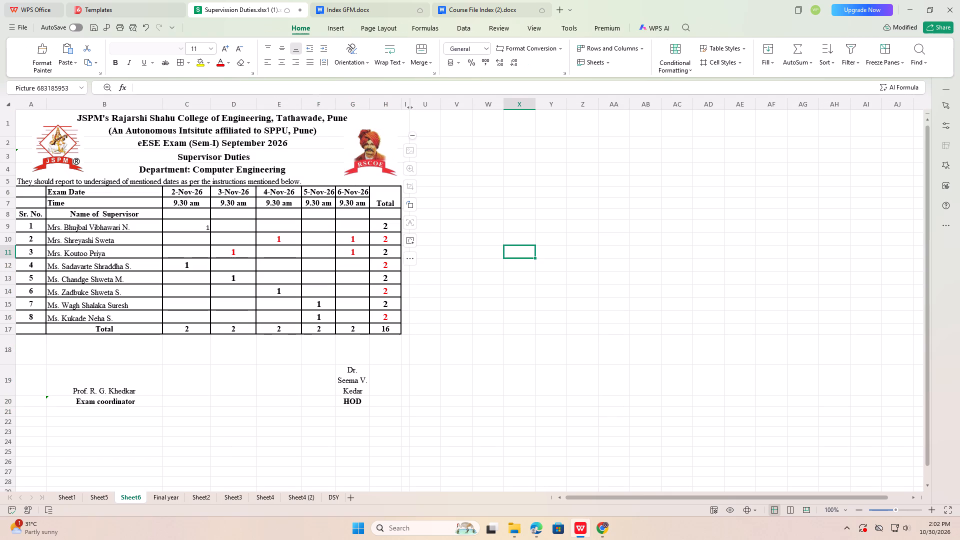
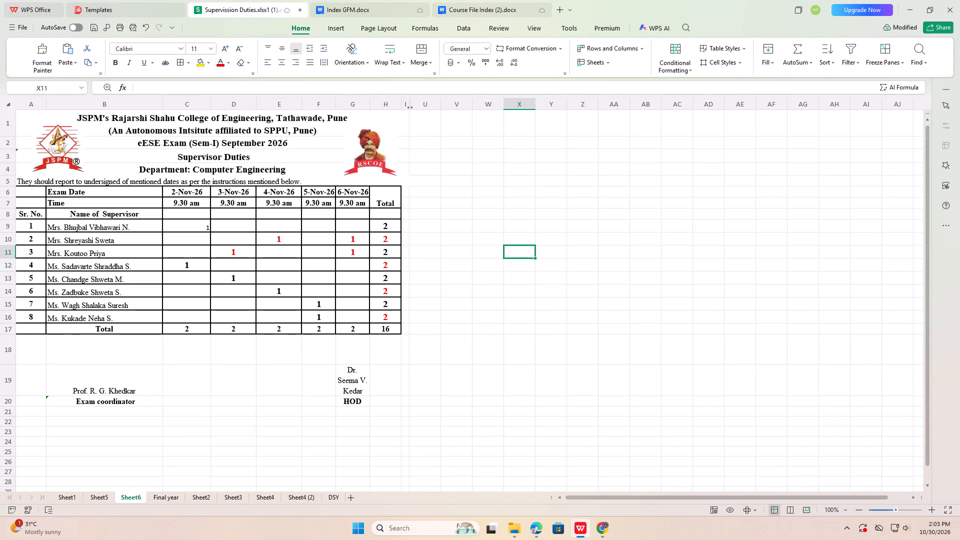
# Undo the RSCOE logo nudge and the sheet-wide Wrap Text changes until the A1 title wraps again and the signatures stay unwrapped.
pyautogui.click(339, 430)
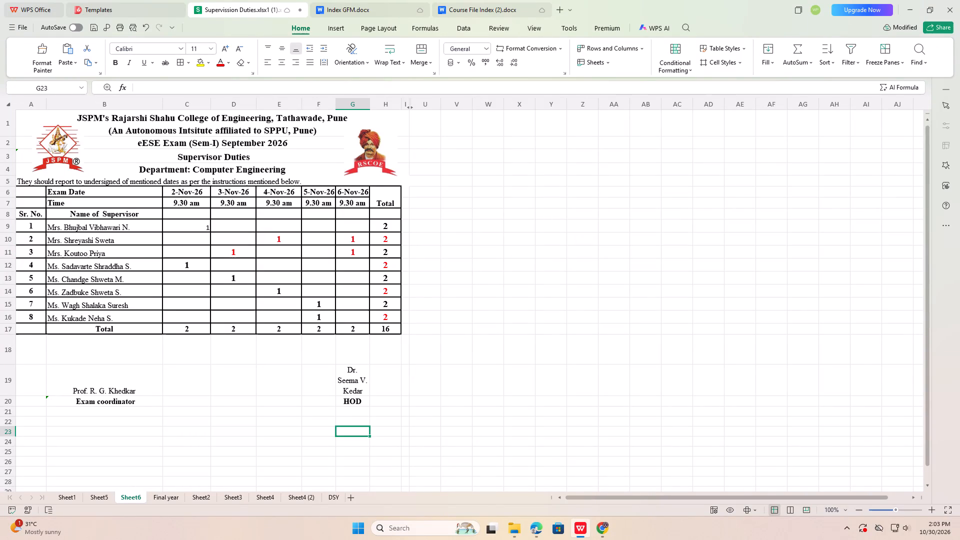
pyautogui.hotkey('ctrl', 'z')
pyautogui.hotkey('ctrl', 'z')
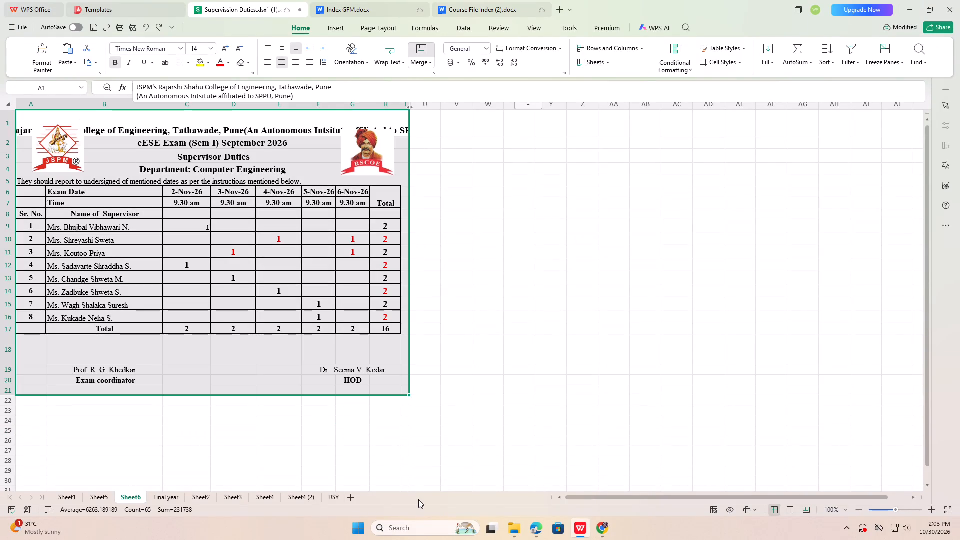
pyautogui.click(418, 499)
pyautogui.click(419, 489)
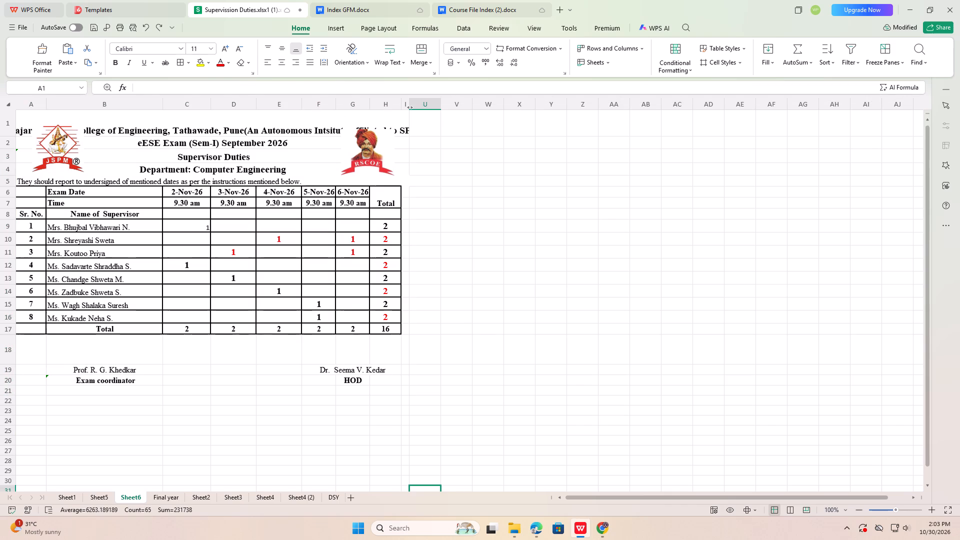
pyautogui.hotkey('ctrl', 'z')
pyautogui.keyDown('ctrl'); pyautogui.click(419, 489); pyautogui.keyUp('ctrl')
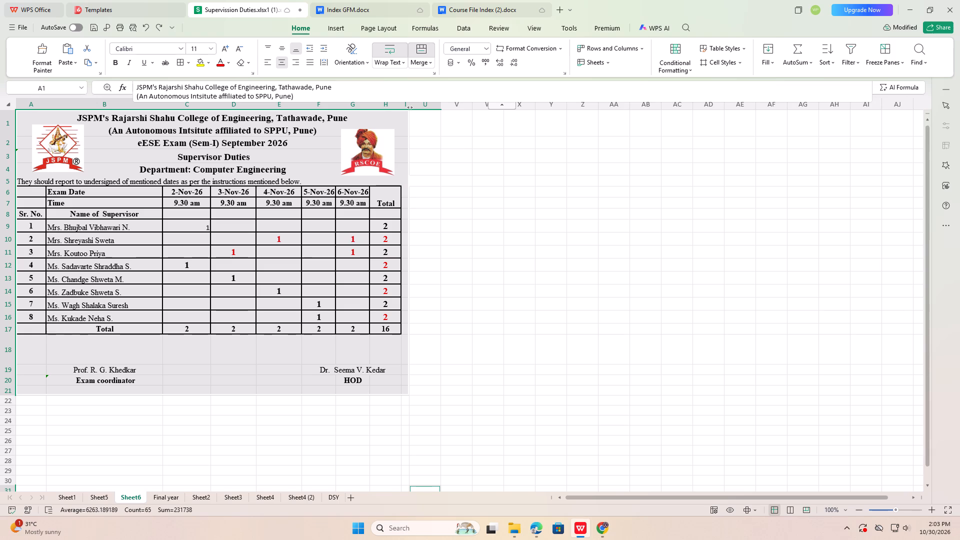
pyautogui.click(422, 271)
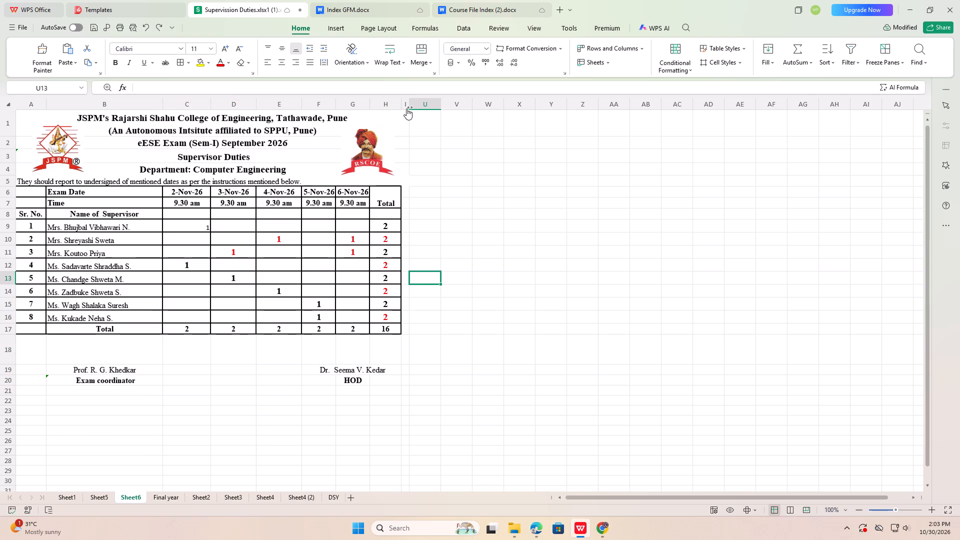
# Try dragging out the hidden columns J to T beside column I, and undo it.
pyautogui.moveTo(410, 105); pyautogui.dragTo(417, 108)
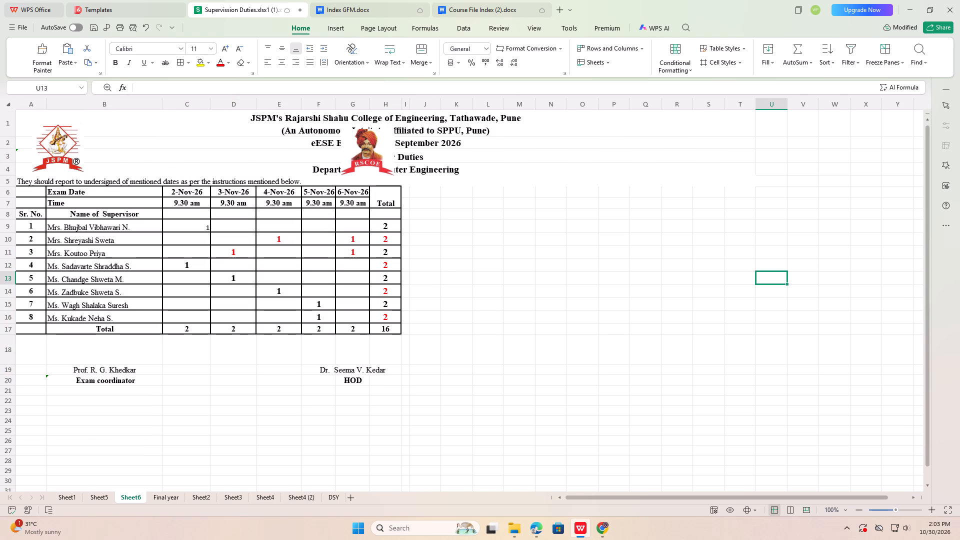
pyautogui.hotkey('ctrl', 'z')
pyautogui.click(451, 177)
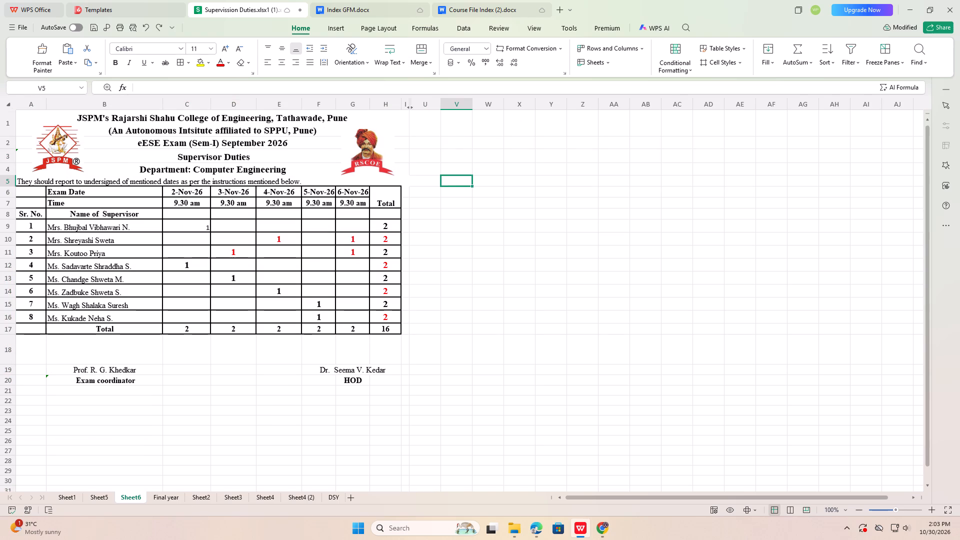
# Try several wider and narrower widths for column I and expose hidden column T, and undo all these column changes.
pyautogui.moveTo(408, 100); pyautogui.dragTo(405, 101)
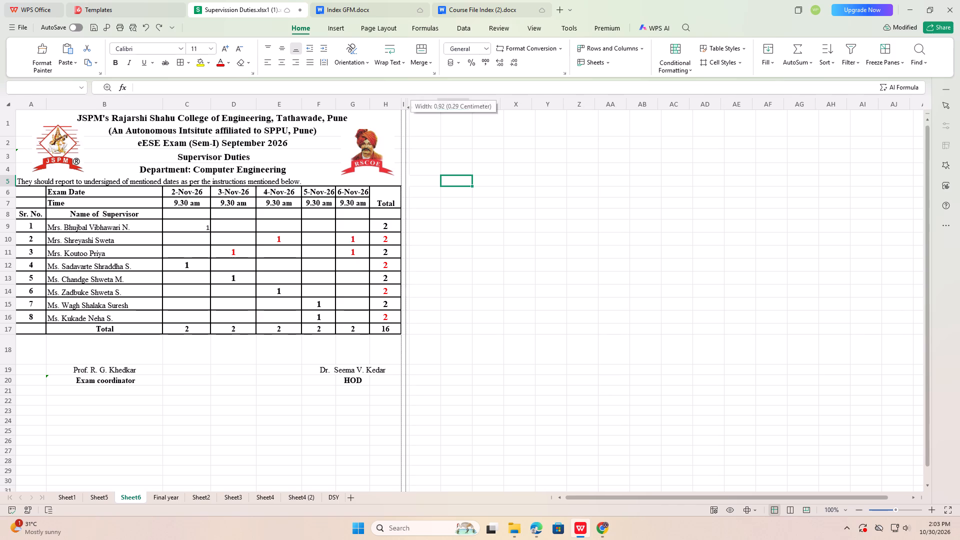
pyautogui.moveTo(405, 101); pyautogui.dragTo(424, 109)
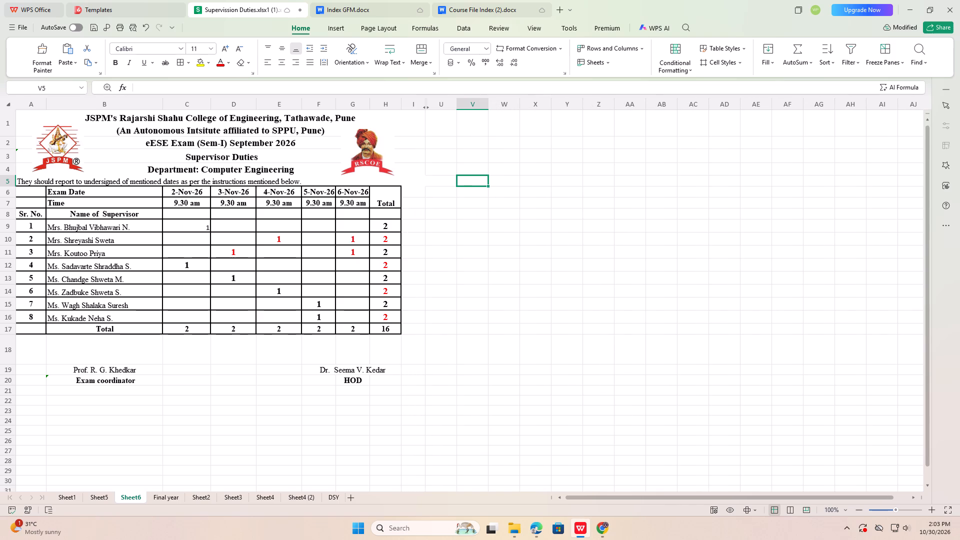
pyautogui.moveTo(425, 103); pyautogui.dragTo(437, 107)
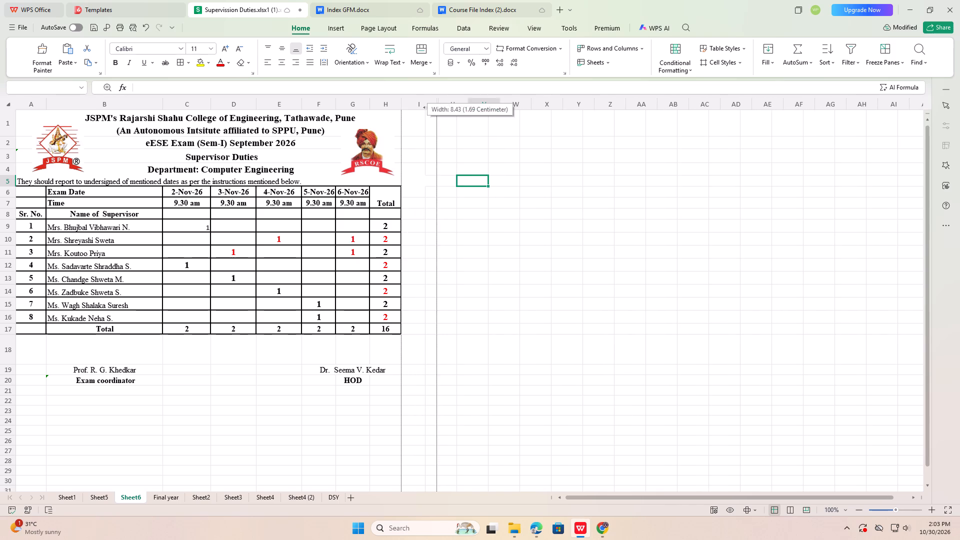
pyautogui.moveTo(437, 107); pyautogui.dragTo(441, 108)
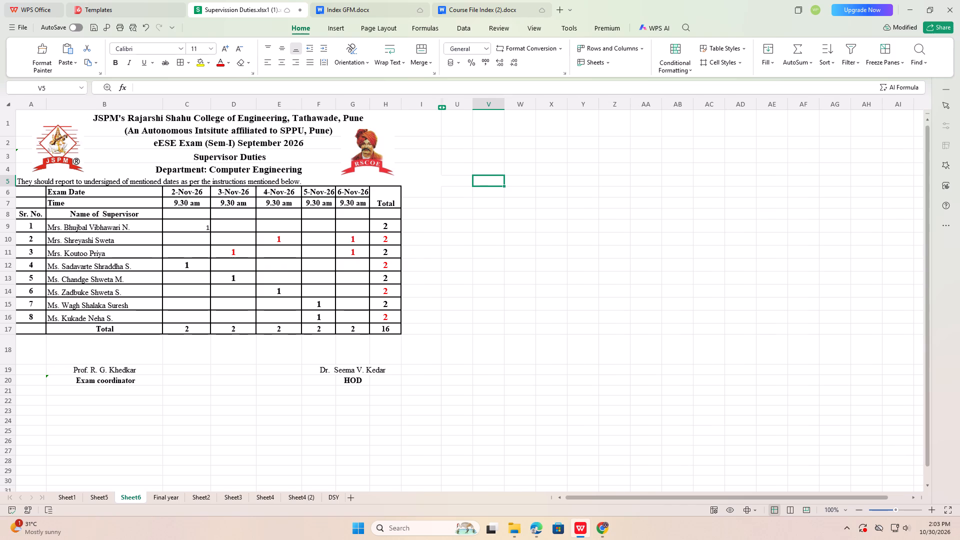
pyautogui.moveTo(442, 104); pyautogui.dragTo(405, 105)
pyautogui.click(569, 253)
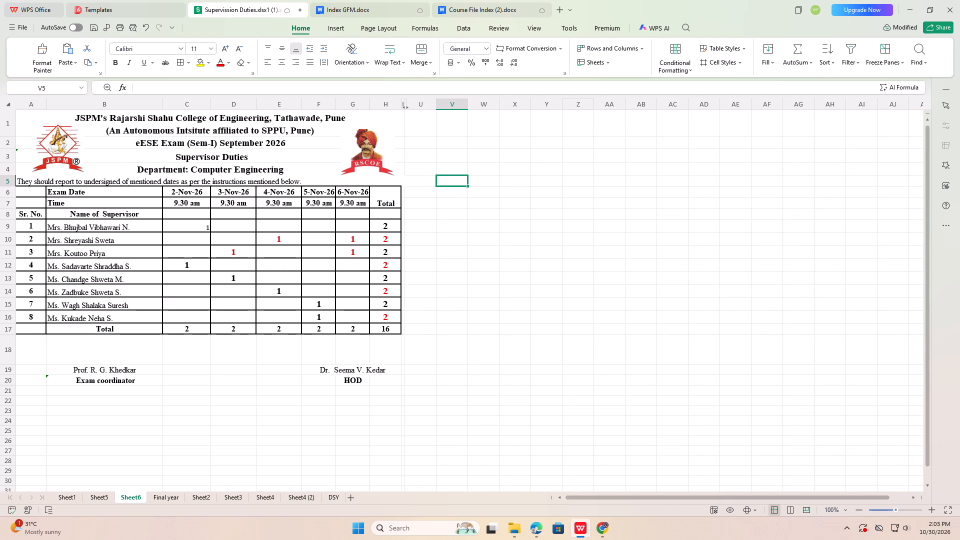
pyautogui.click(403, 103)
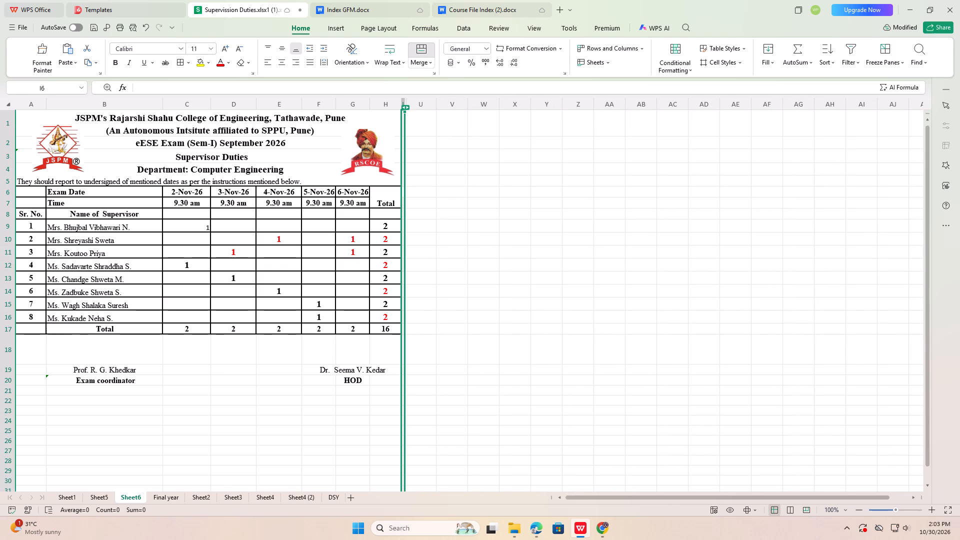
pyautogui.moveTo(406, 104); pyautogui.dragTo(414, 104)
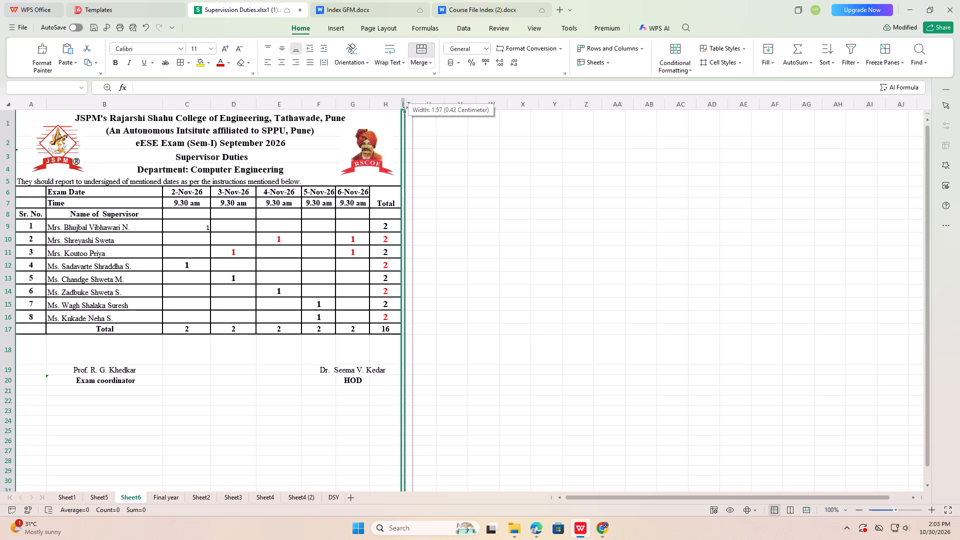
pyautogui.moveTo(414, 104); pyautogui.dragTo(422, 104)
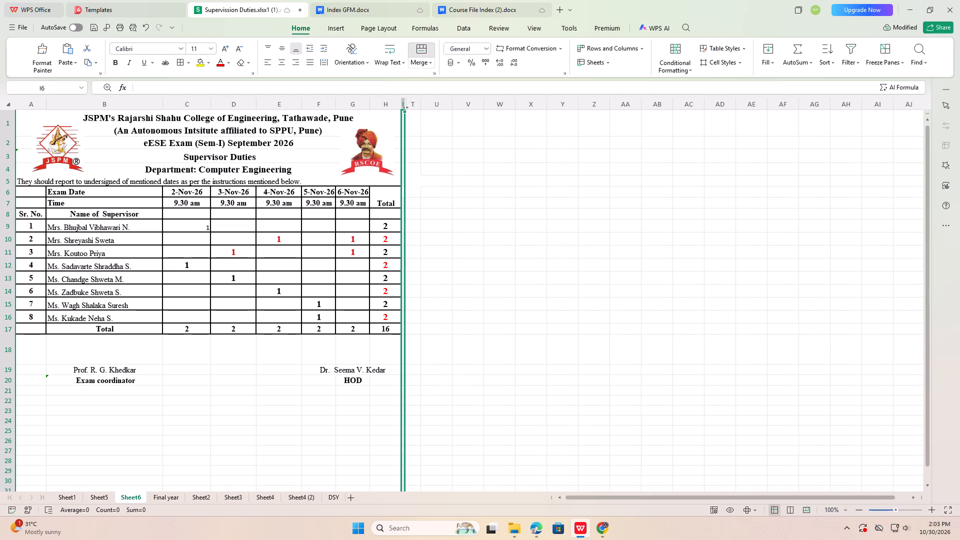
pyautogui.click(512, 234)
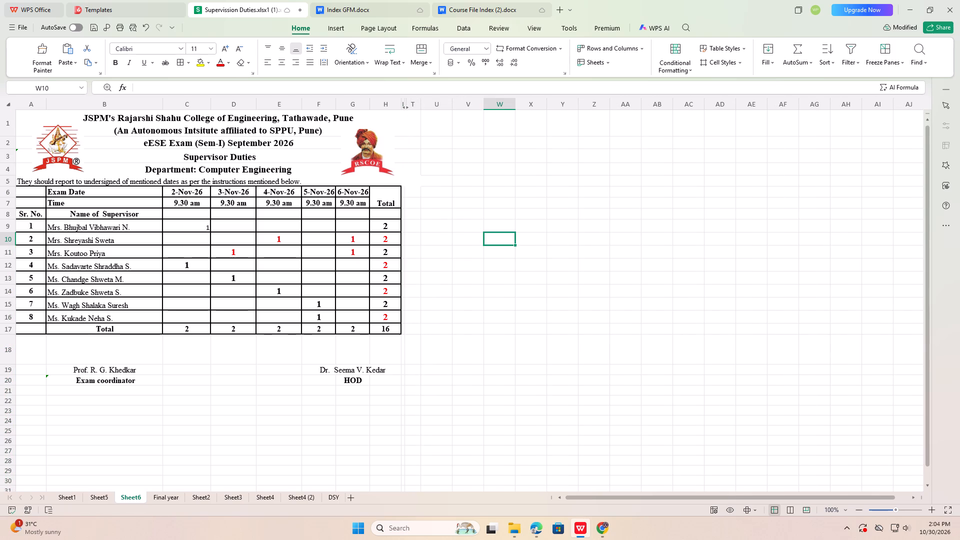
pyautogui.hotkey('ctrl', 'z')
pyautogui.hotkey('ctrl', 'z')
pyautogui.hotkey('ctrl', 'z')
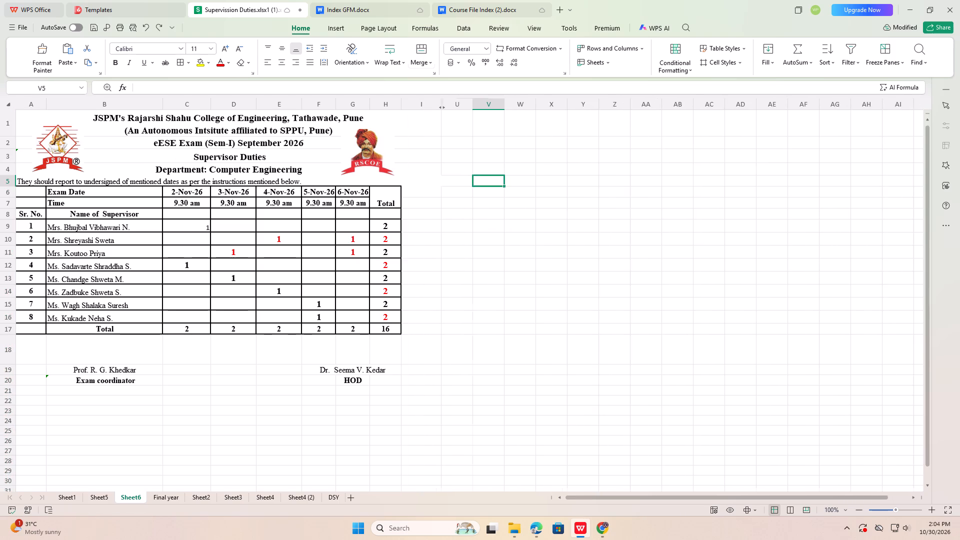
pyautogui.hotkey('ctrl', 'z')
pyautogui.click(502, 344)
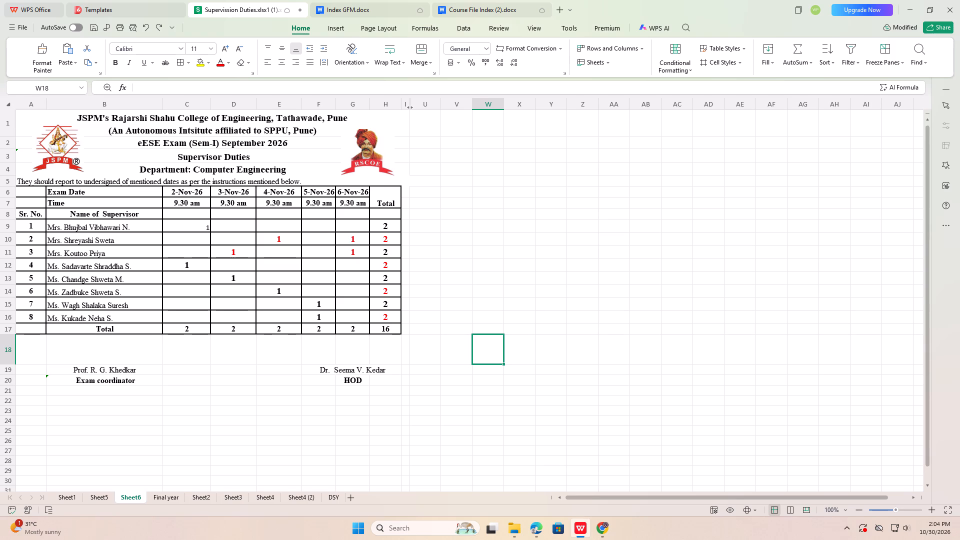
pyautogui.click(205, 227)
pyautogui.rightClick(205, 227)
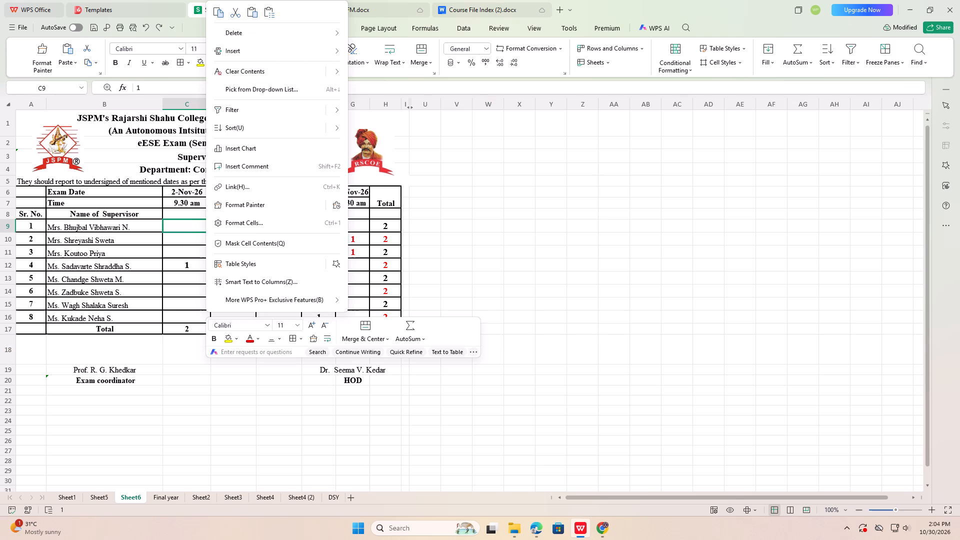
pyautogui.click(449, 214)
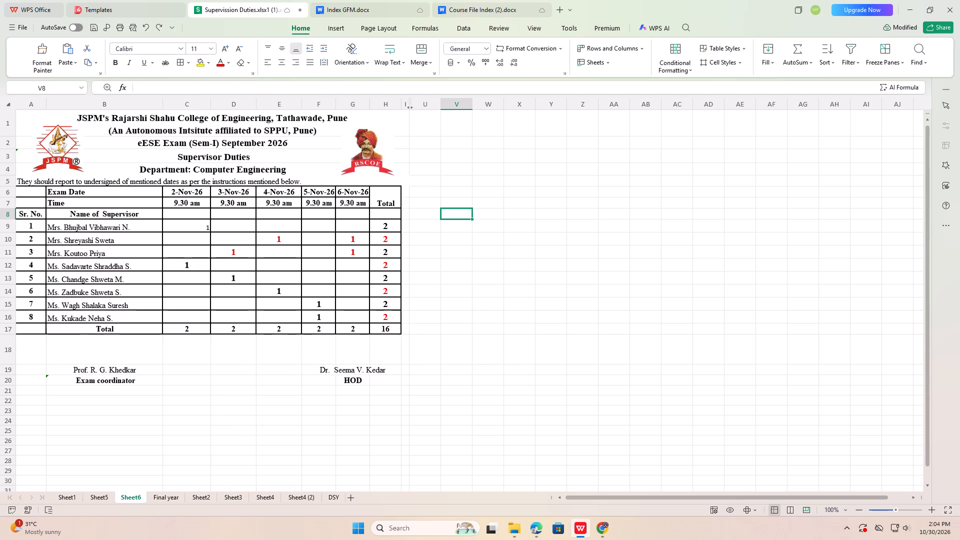
# Format the duty mark in C9 as top-aligned, horizontally centred and bold, with font size 14.
pyautogui.click(193, 221)
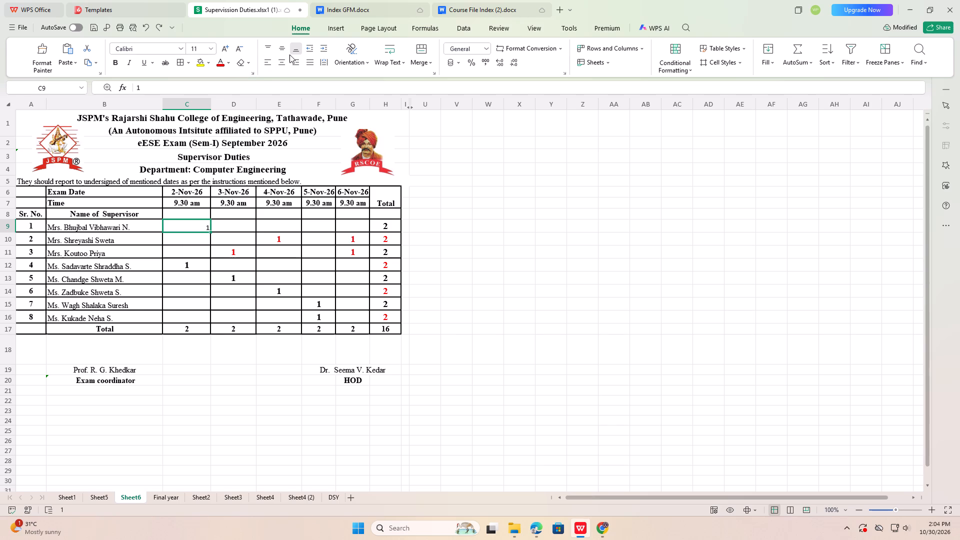
pyautogui.click(281, 48)
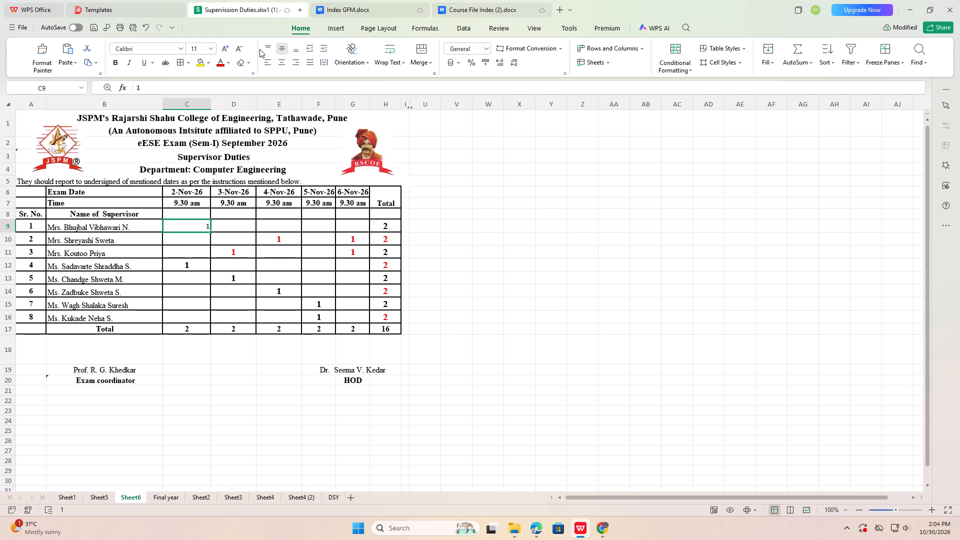
pyautogui.click(265, 47)
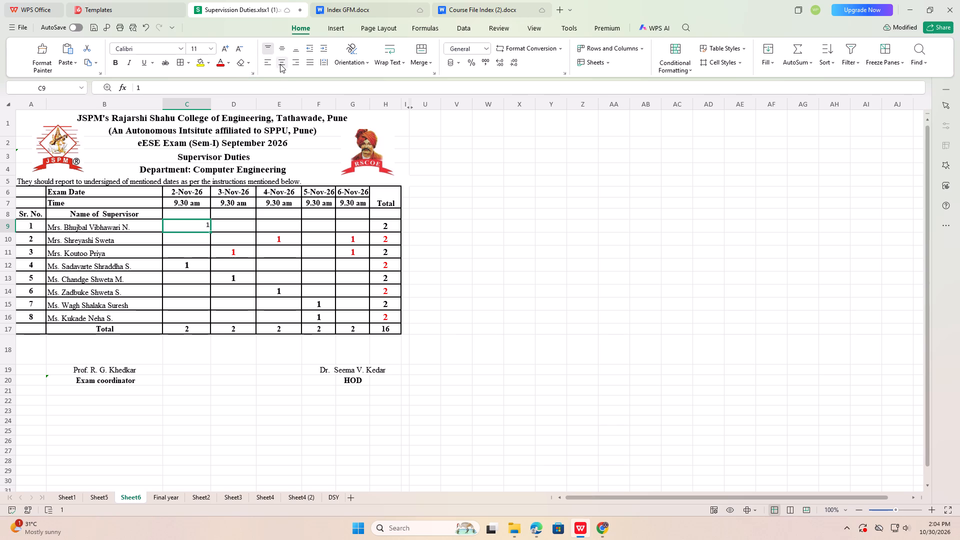
pyautogui.click(281, 64)
pyautogui.click(115, 62)
pyautogui.click(191, 265)
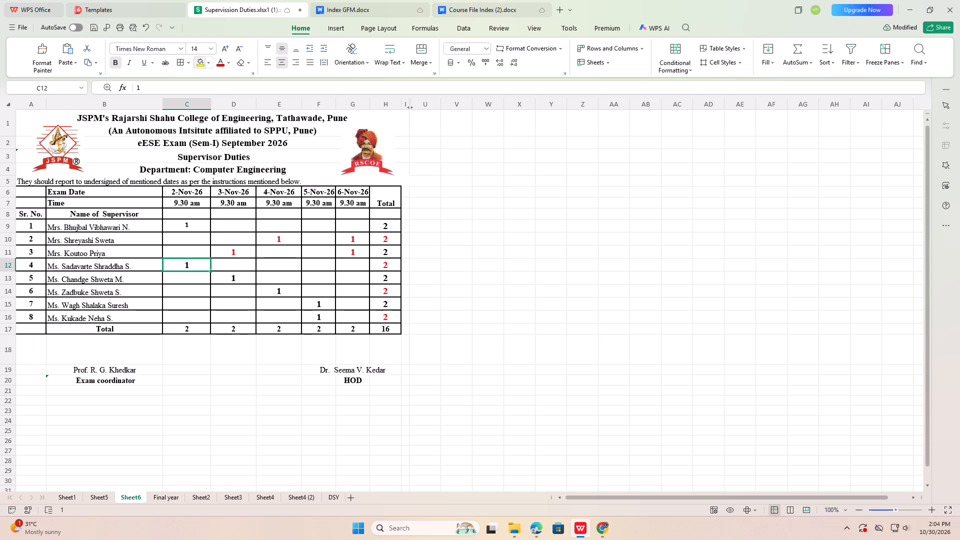
pyautogui.click(189, 229)
pyautogui.click(207, 43)
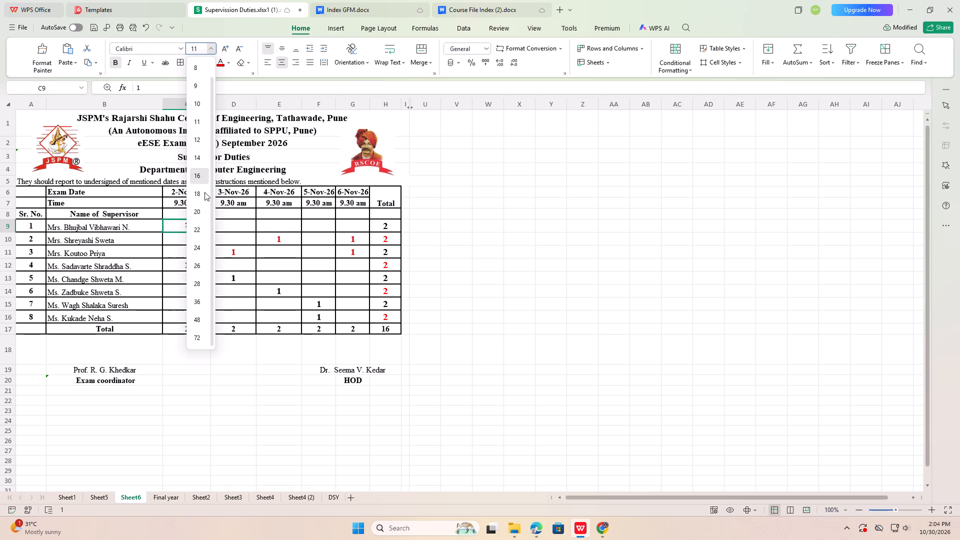
pyautogui.click(197, 157)
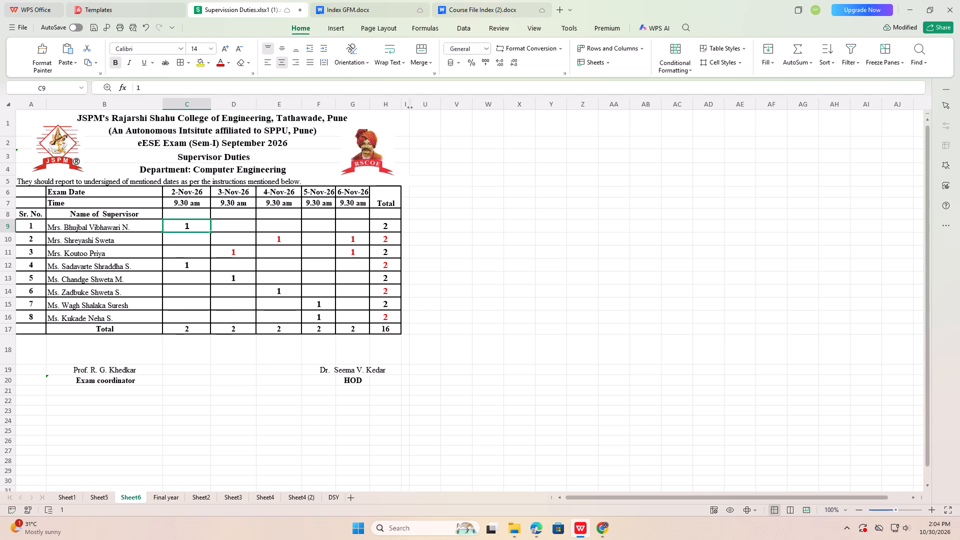
pyautogui.click(475, 441)
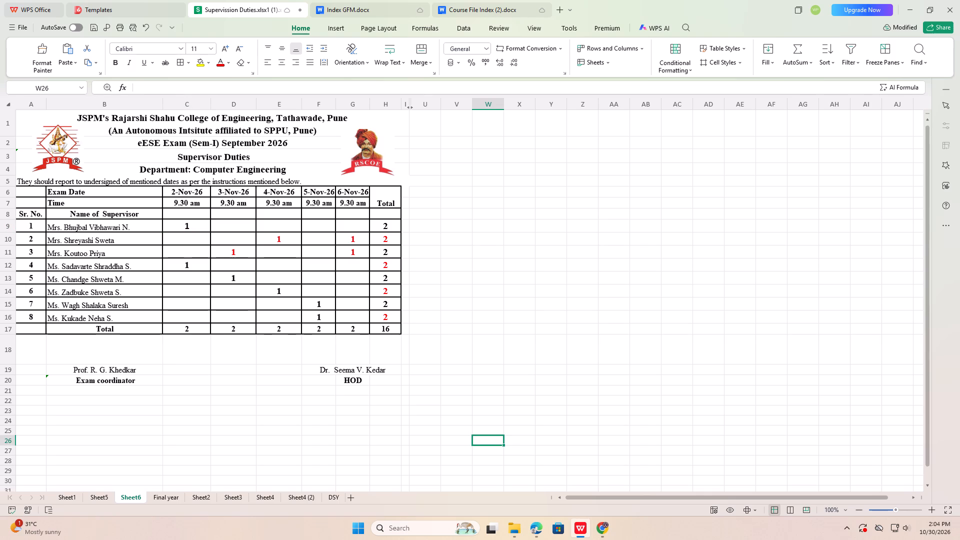
# Remove bold from the daily totals in C17:G17.
pyautogui.click(187, 327)
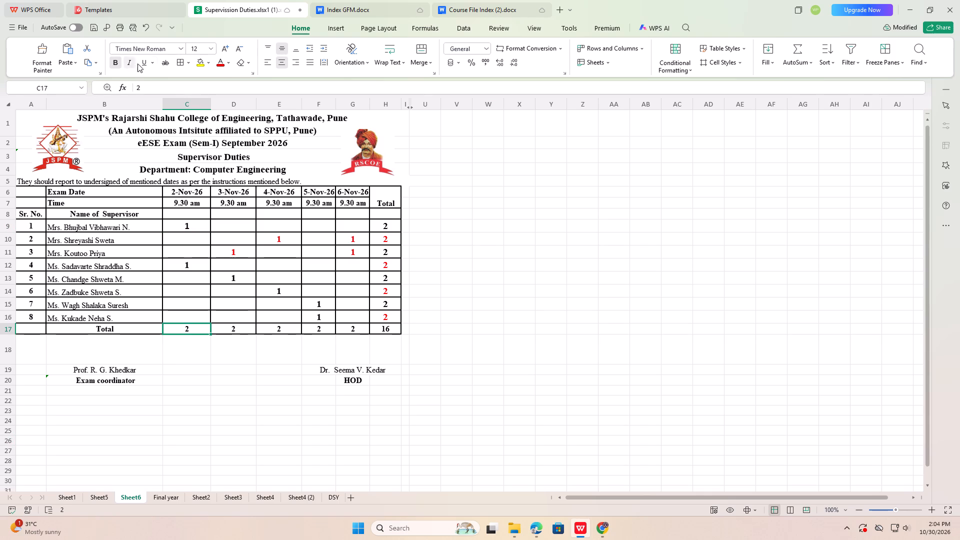
pyautogui.click(179, 331)
pyautogui.moveTo(177, 328); pyautogui.dragTo(223, 325)
pyautogui.moveTo(223, 325); pyautogui.dragTo(344, 330)
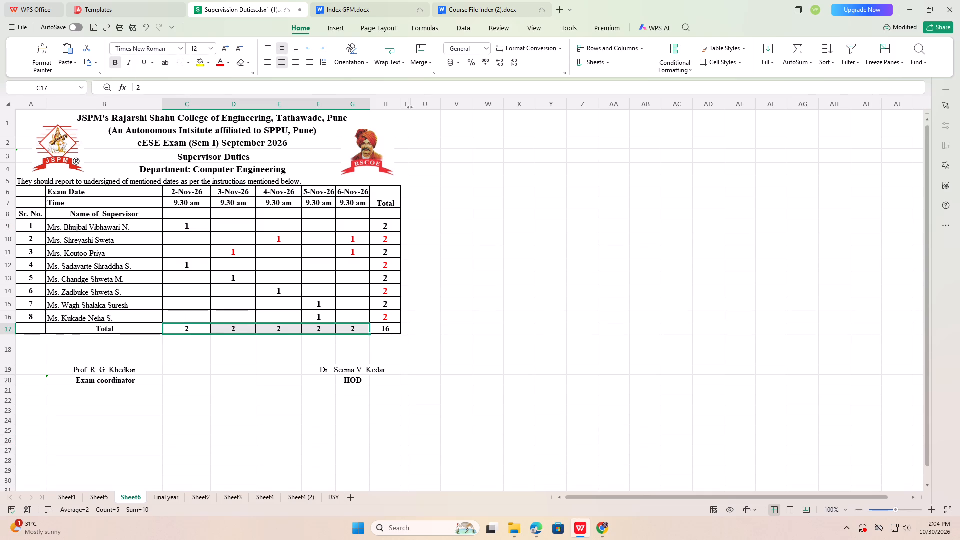
pyautogui.click(118, 63)
# Widen column G slightly to fit its 6-Nov-26 date heading.
pyautogui.click(356, 105)
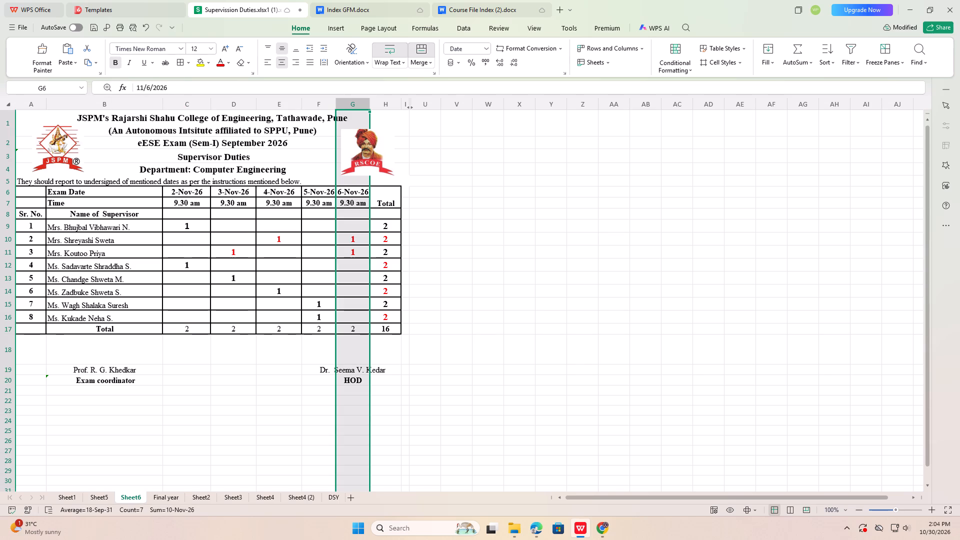
pyautogui.click(370, 108)
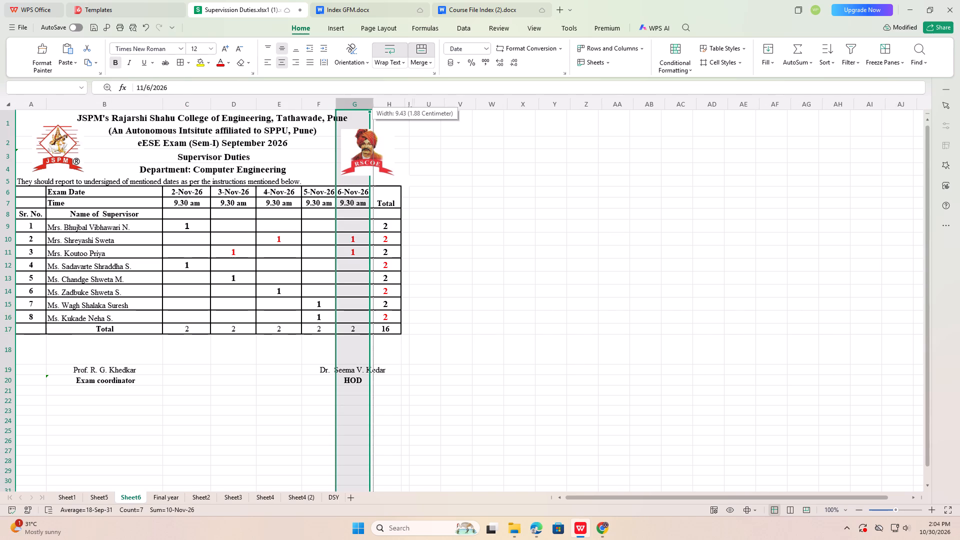
# Widen column F slightly to give its 5-Nov-26 date heading more room.
pyautogui.click(321, 104)
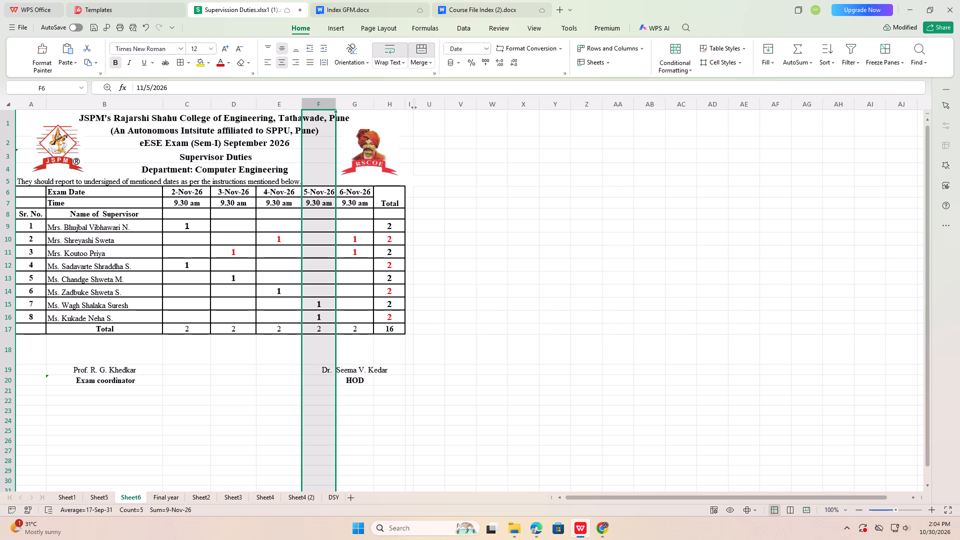
pyautogui.click(336, 109)
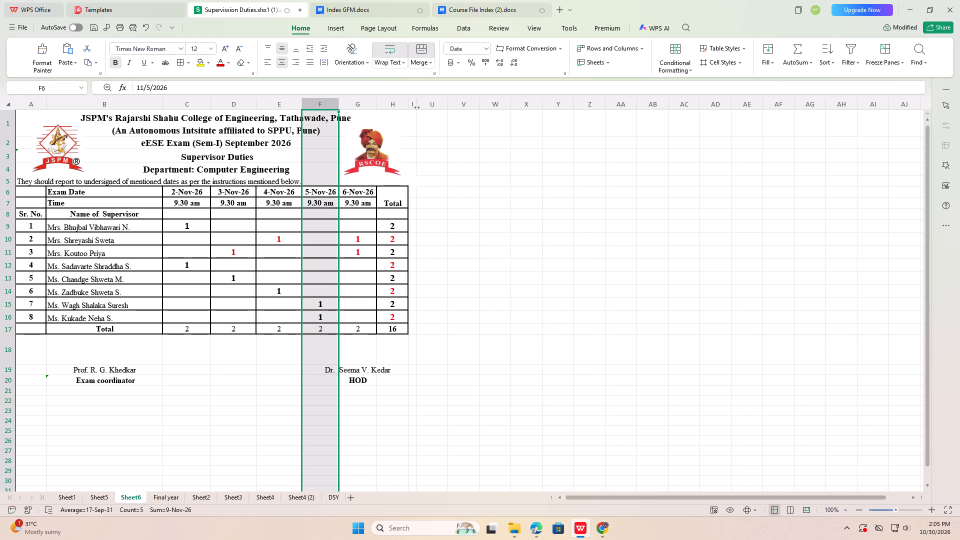
pyautogui.click(293, 104)
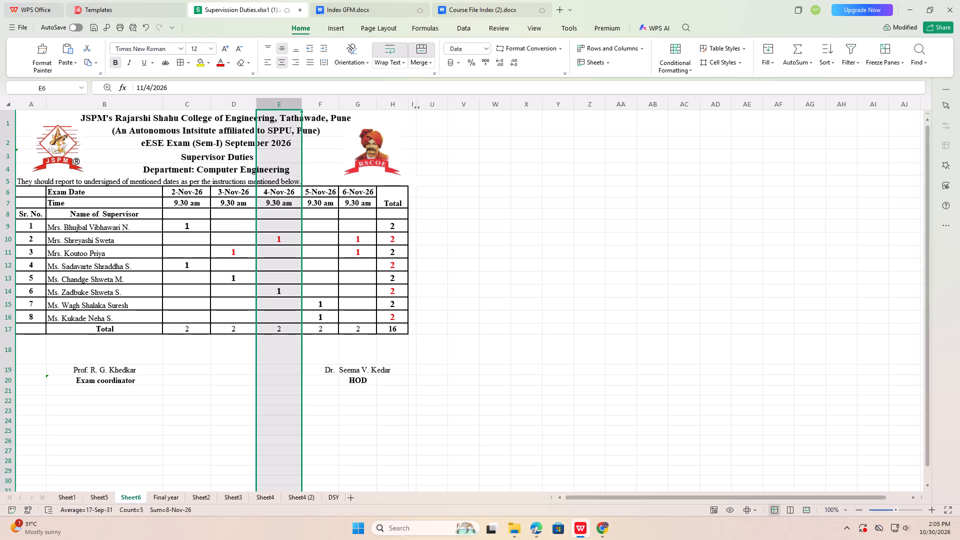
pyautogui.click(488, 462)
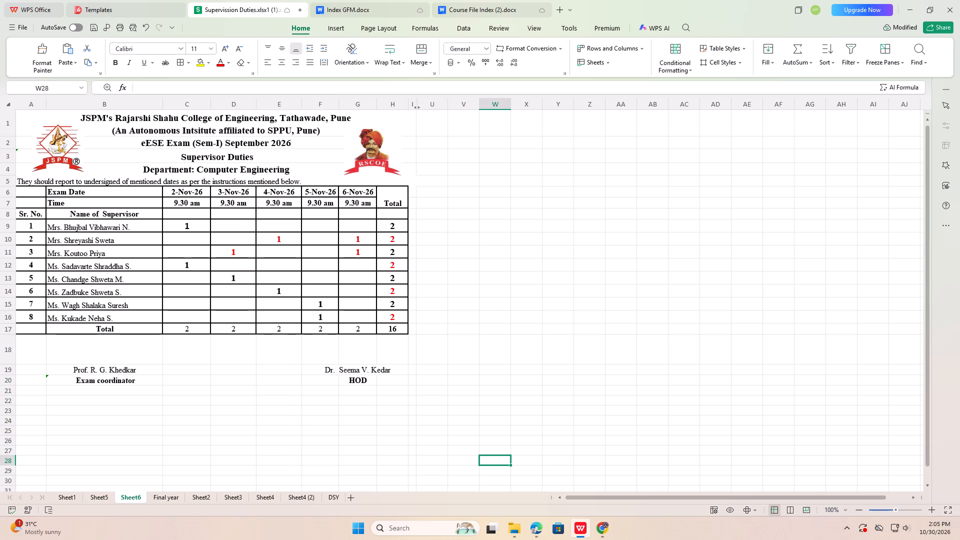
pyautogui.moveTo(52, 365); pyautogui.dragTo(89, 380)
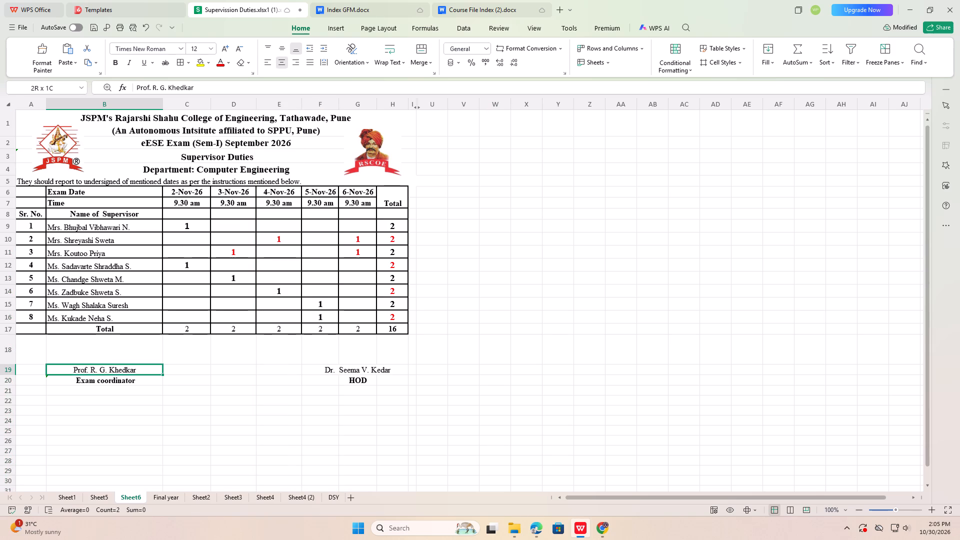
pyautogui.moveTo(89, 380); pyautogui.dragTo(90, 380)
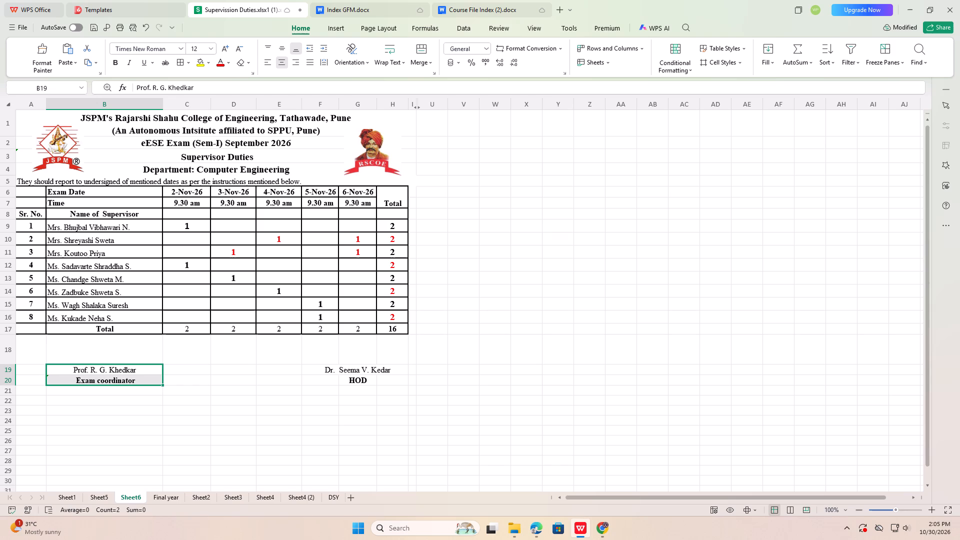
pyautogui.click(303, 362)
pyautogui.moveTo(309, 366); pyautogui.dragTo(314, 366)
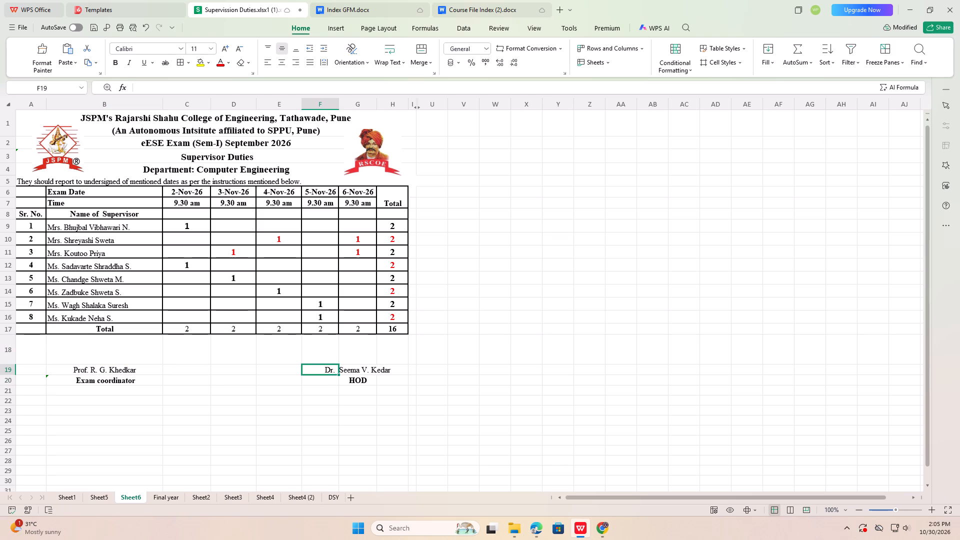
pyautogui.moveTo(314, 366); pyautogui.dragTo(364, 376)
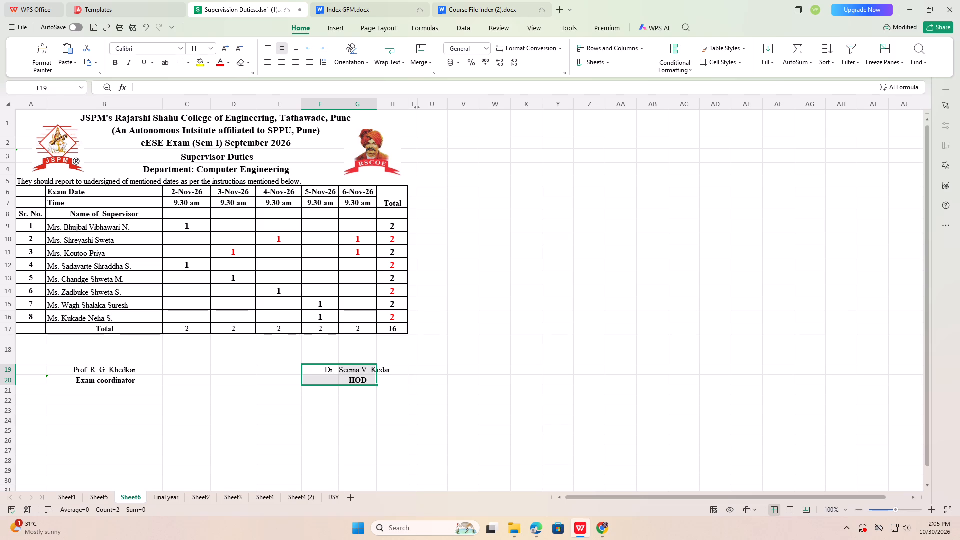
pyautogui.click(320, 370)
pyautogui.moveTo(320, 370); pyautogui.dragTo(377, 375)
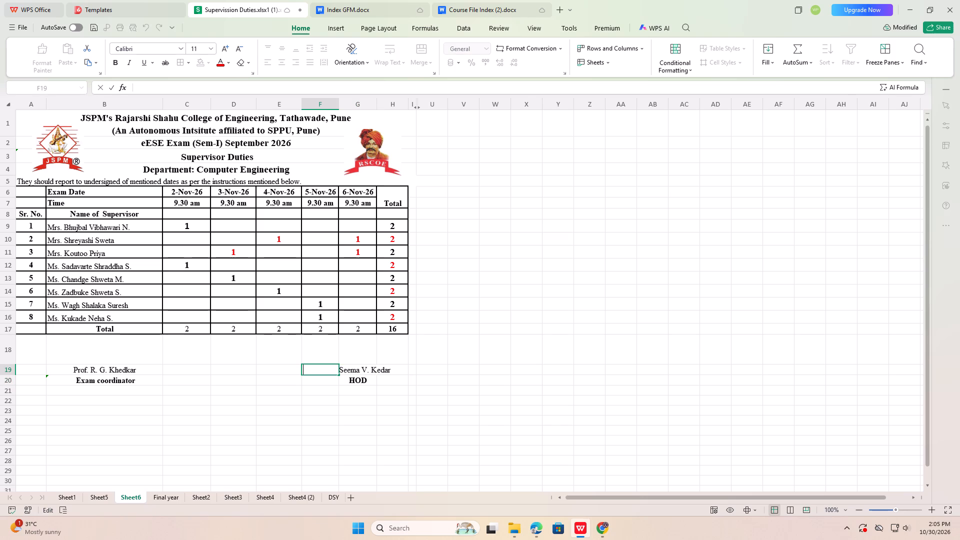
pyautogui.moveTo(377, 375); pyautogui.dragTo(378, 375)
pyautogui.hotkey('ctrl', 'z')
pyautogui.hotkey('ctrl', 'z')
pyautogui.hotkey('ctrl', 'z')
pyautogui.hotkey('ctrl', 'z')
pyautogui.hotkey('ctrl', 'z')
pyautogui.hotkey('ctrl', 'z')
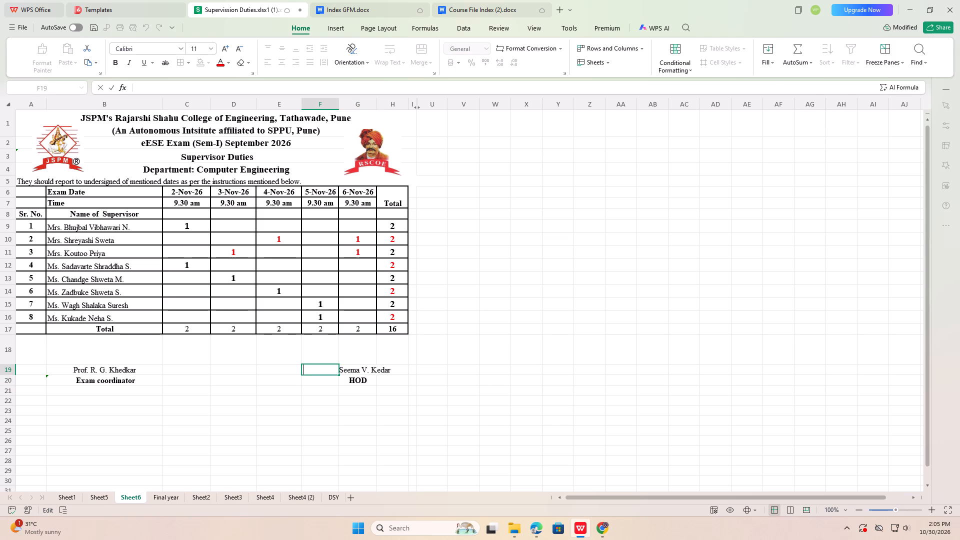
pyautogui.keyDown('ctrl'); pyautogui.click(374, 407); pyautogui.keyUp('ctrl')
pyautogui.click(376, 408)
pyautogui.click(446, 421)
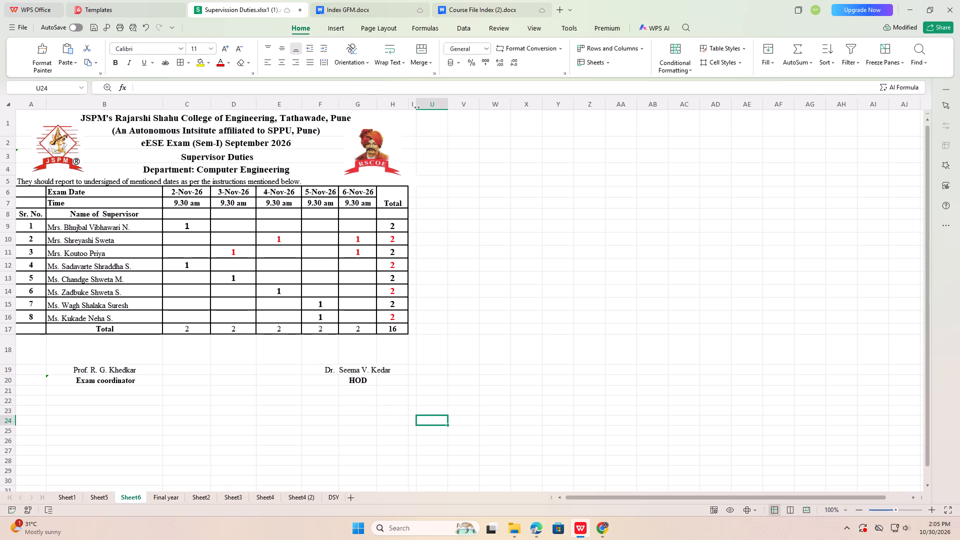
# Save the changes to the exam supervision workbook.
pyautogui.hotkey('ctrl', 's')
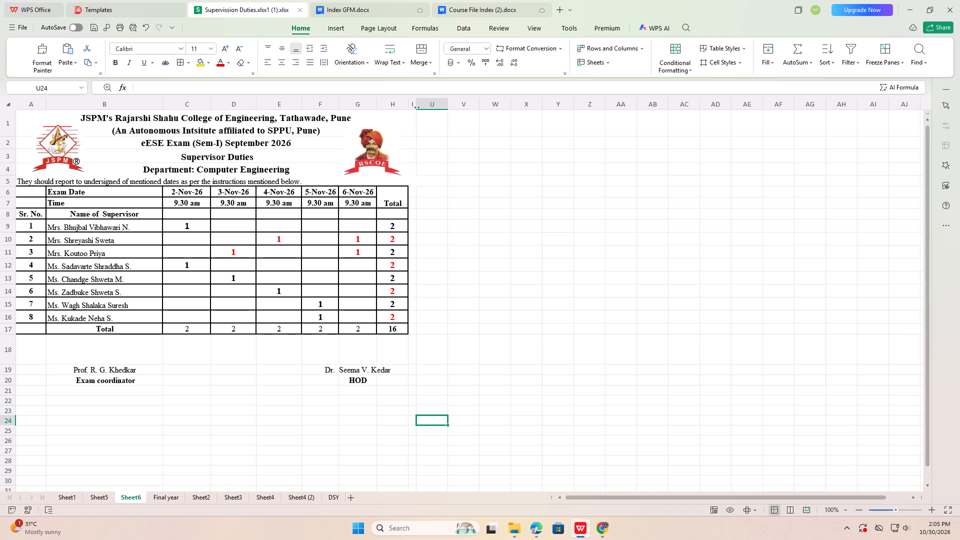
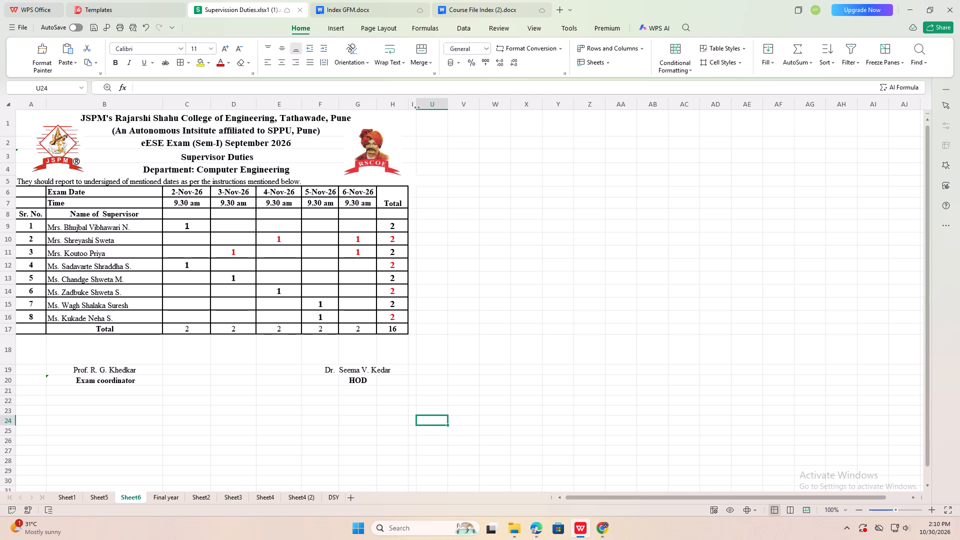
# Hide row 5, which holds the instruction about reporting to the undersigned on the mentioned dates.
pyautogui.click(12, 180)
pyautogui.rightClick(14, 180)
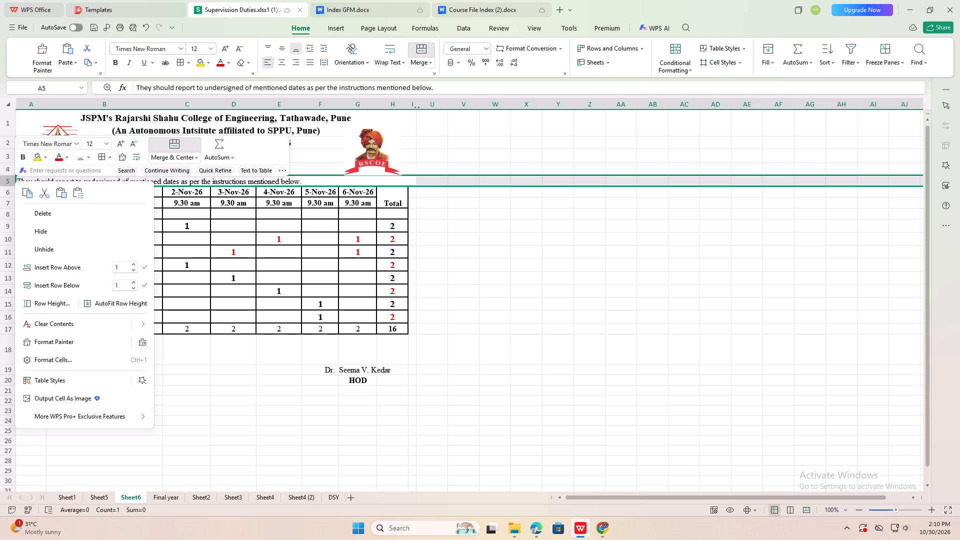
pyautogui.click(42, 236)
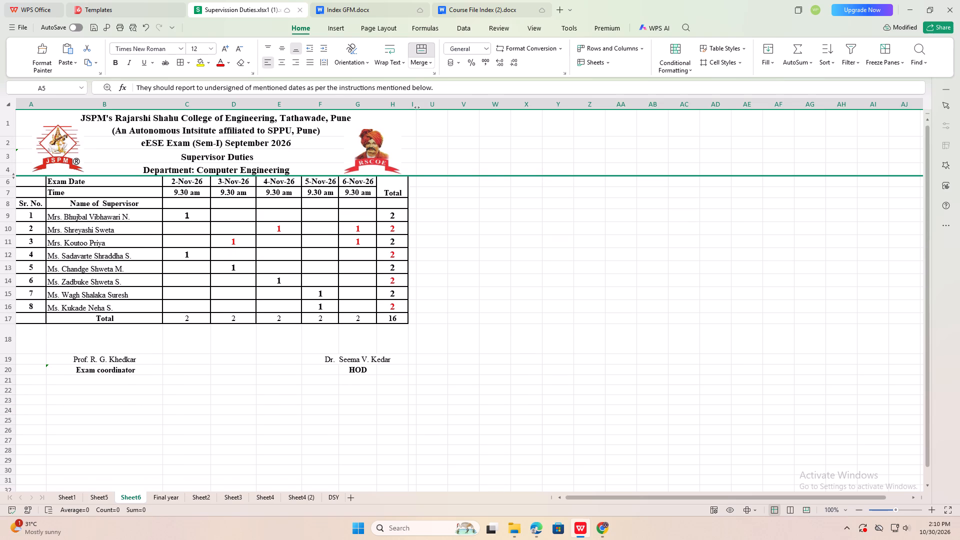
pyautogui.click(84, 217)
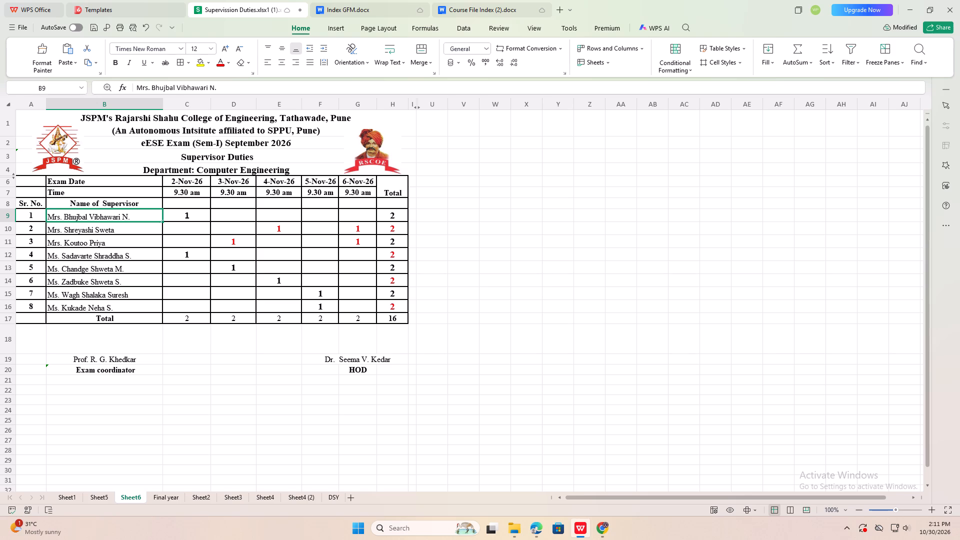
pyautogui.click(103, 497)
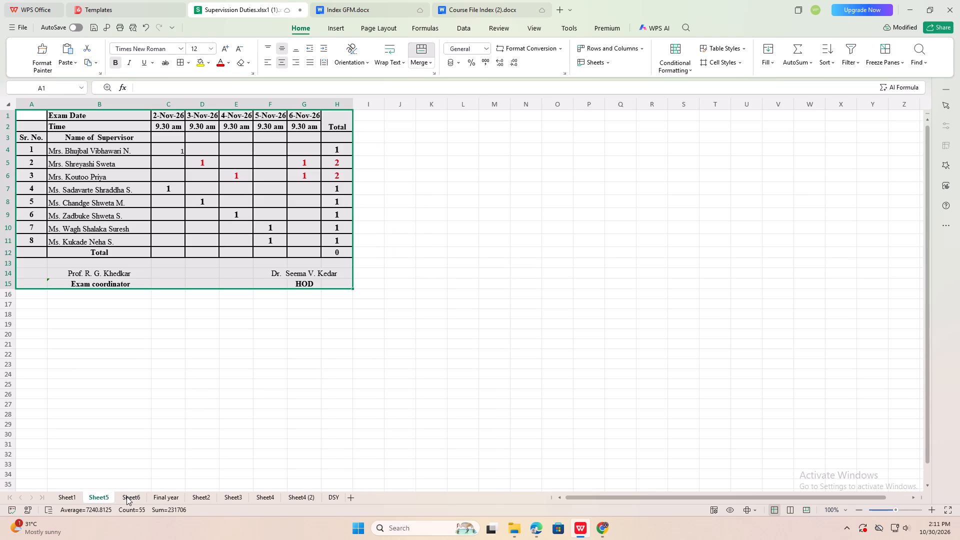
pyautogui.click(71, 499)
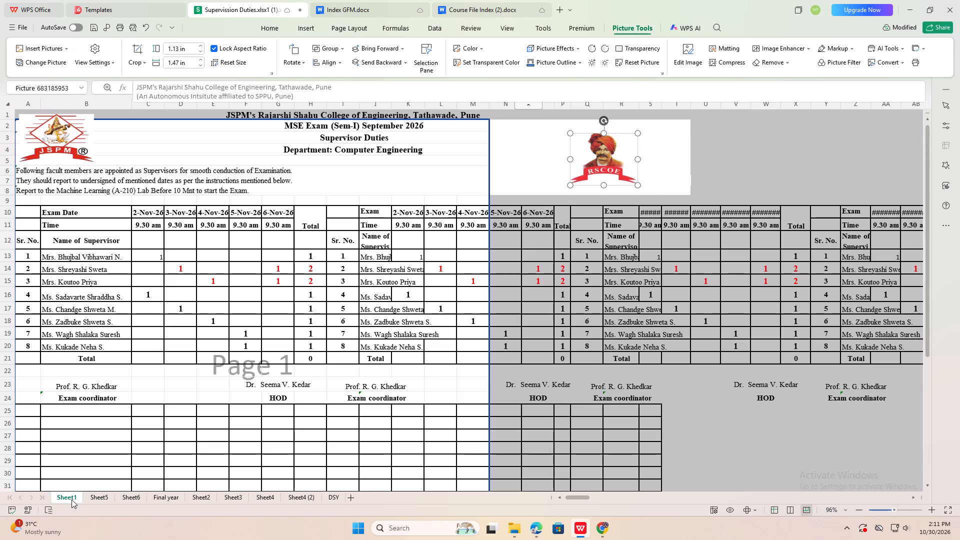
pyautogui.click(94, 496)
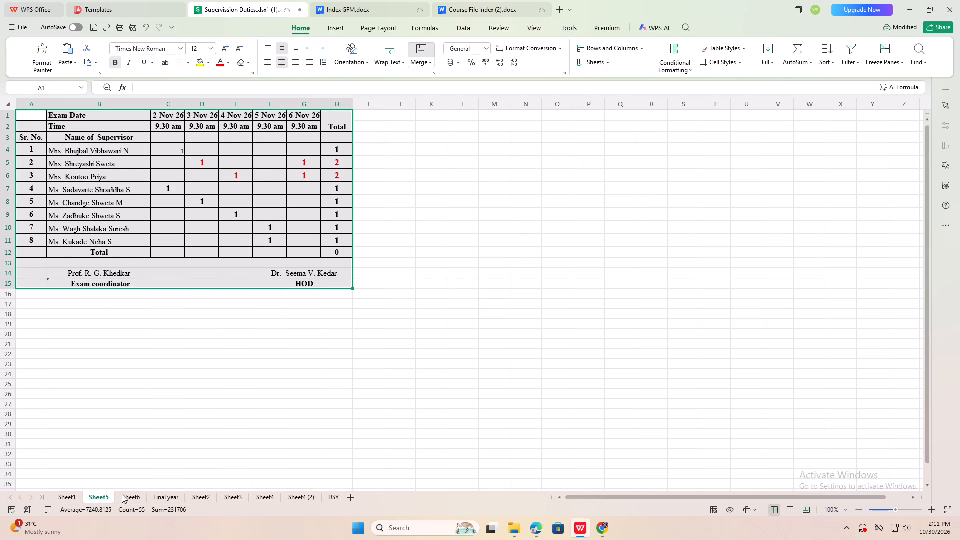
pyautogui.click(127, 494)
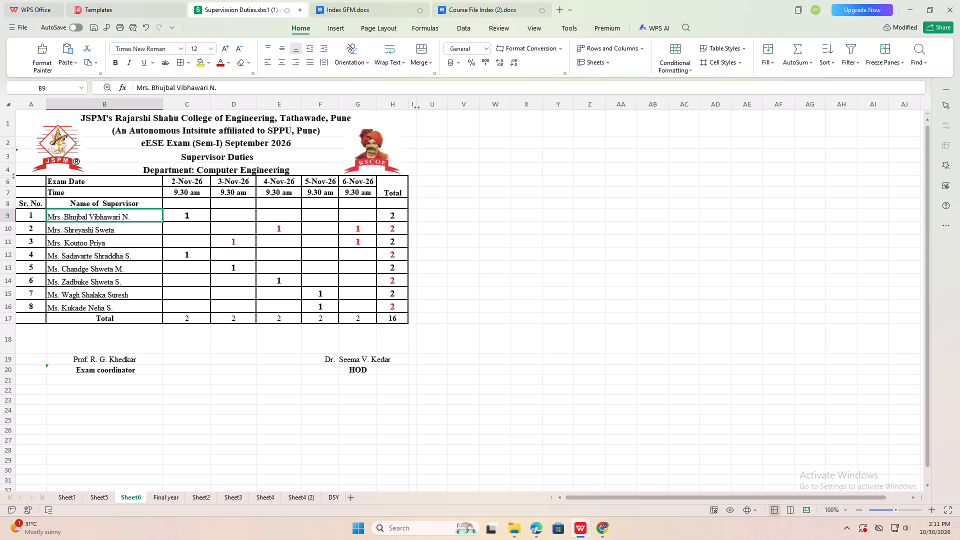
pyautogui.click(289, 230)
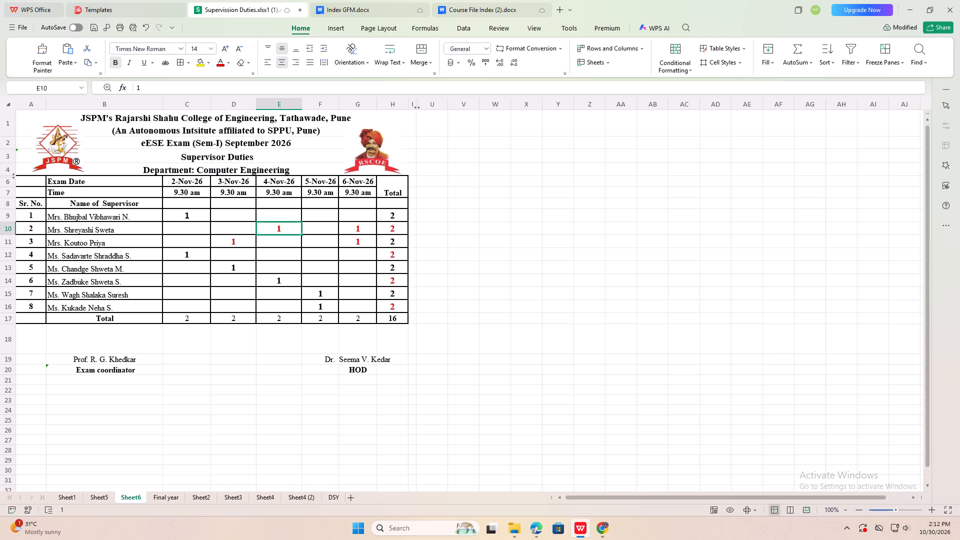
# Move the JSPM logo slightly up and to the left, nearer the corner of the sheet header.
pyautogui.moveTo(64, 154); pyautogui.dragTo(57, 148)
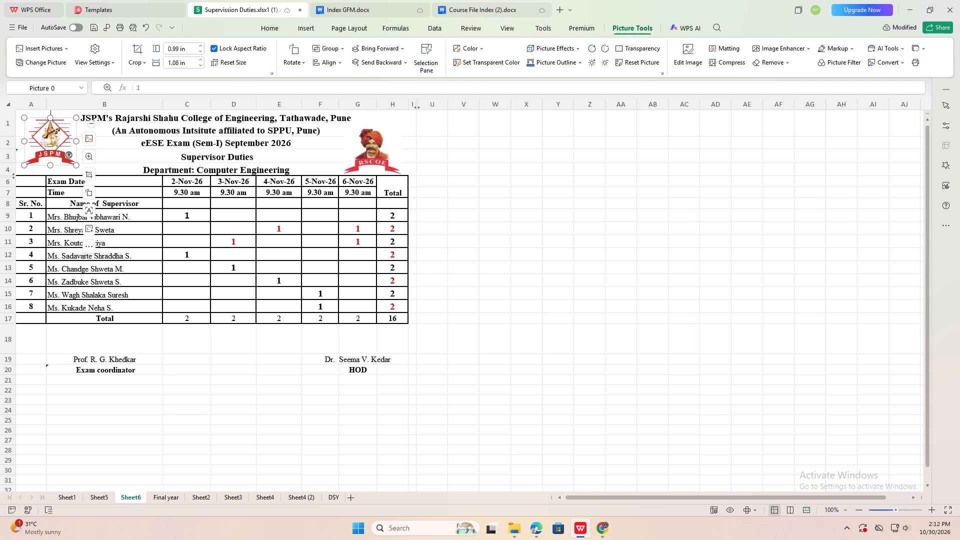
pyautogui.click(491, 256)
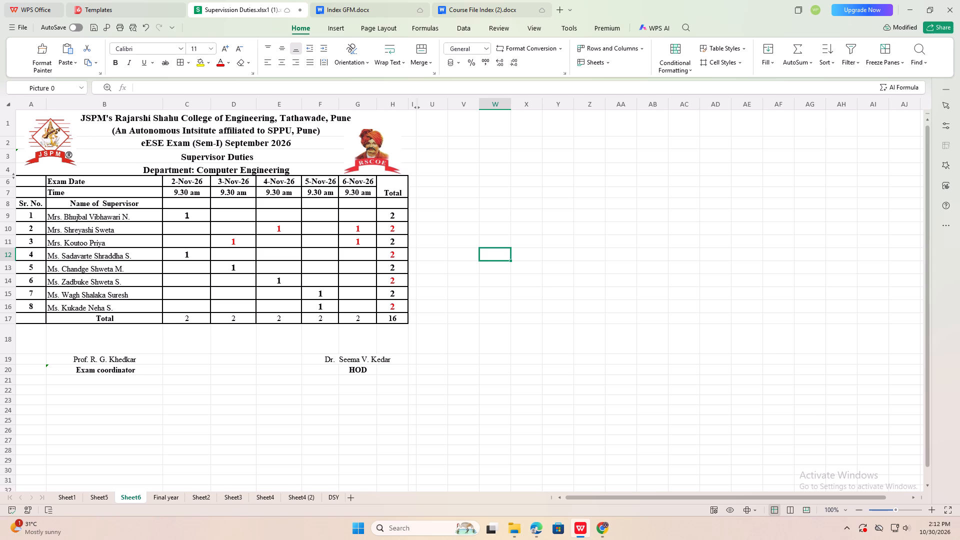
# Print one copy of the selected Supervisor Duties worksheet on the Canon LBP2900.
pyautogui.hotkey('ctrl', 'p')
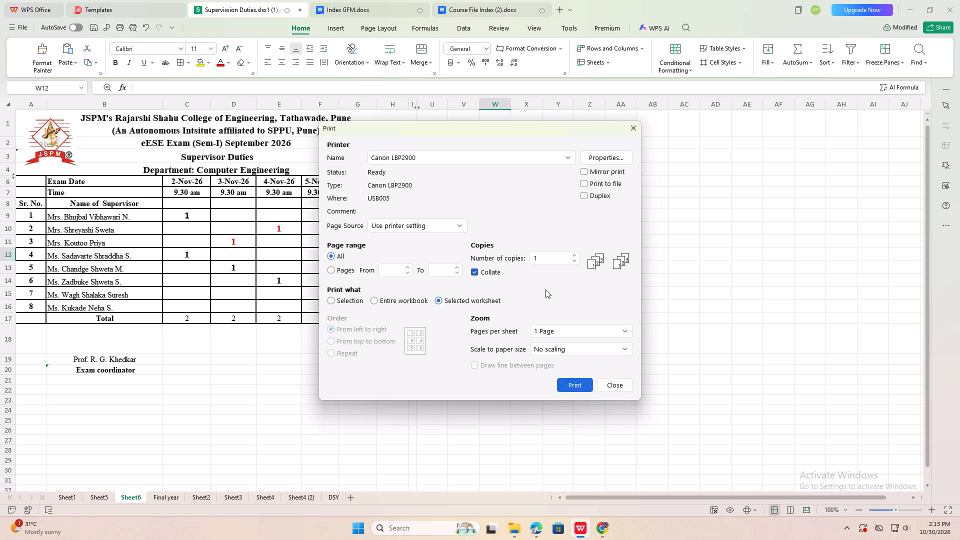
pyautogui.click(577, 387)
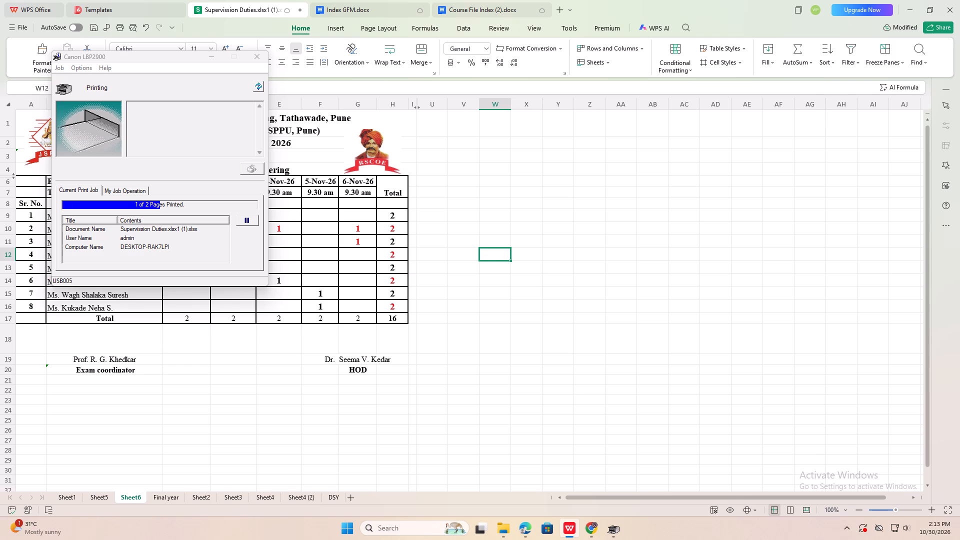
# In the page break preview, move the vertical page break after column E to the print area's outer edge, making one page.
pyautogui.click(808, 508)
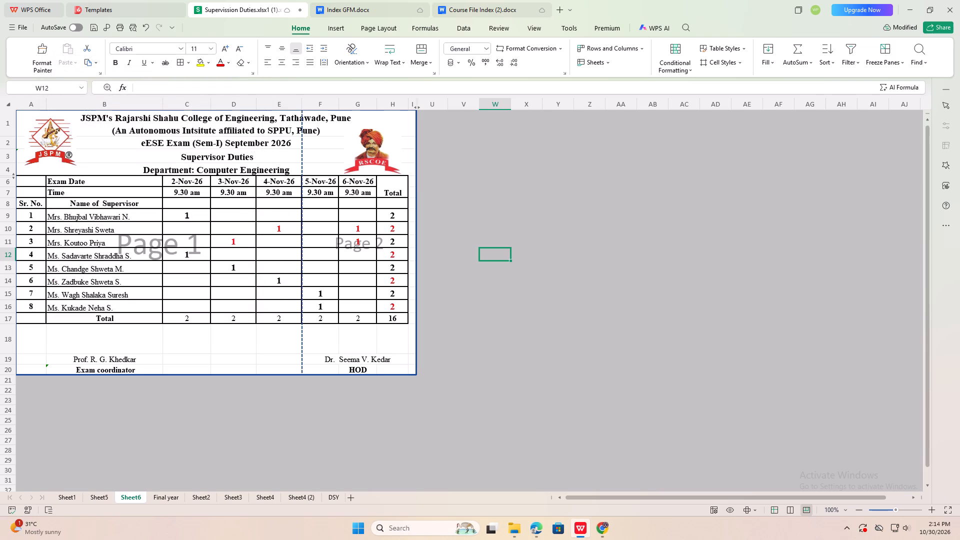
pyautogui.moveTo(302, 120); pyautogui.dragTo(418, 131)
# Print one copy of the one-page Supervisor Duties worksheet on the Canon LBP2900.
pyautogui.hotkey('ctrl', 'p')
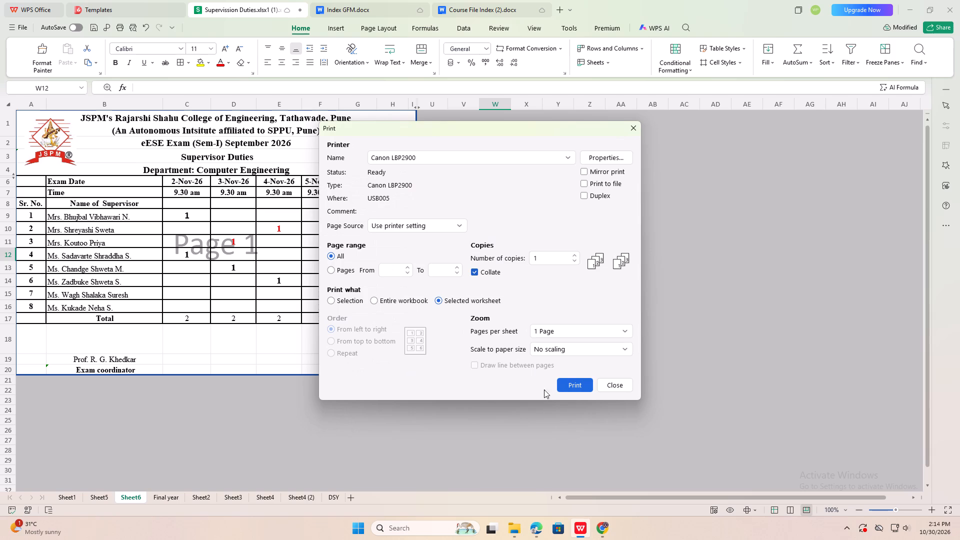
pyautogui.click(581, 384)
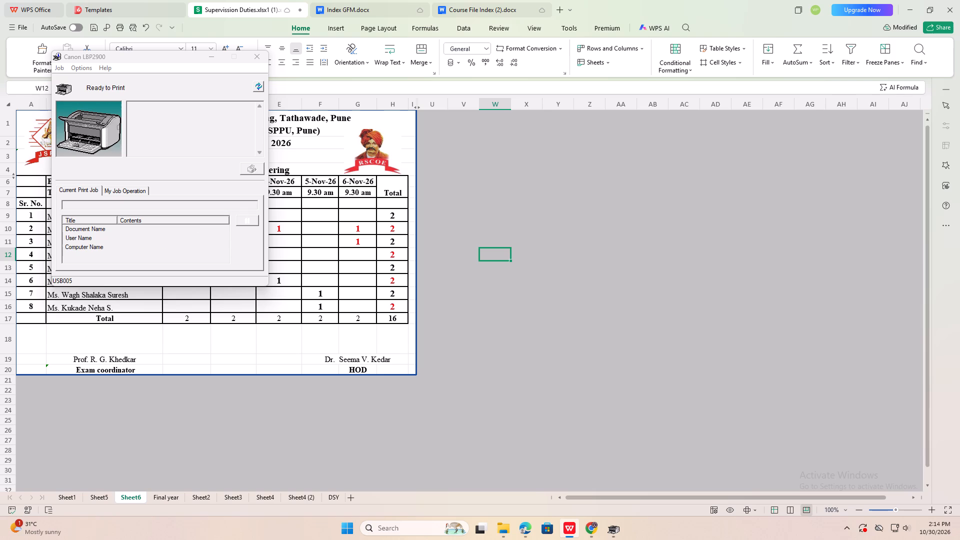
# Examine the print settings for the worksheet: printer properties, page source, page range, print scope, pages per sheet and paper scaling.
pyautogui.hotkey('ctrl', 'p')
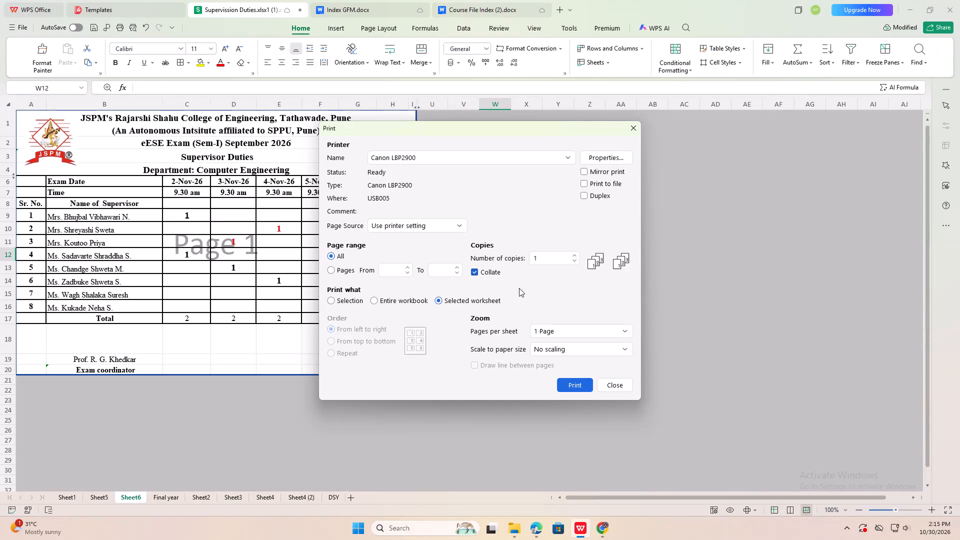
pyautogui.click(617, 153)
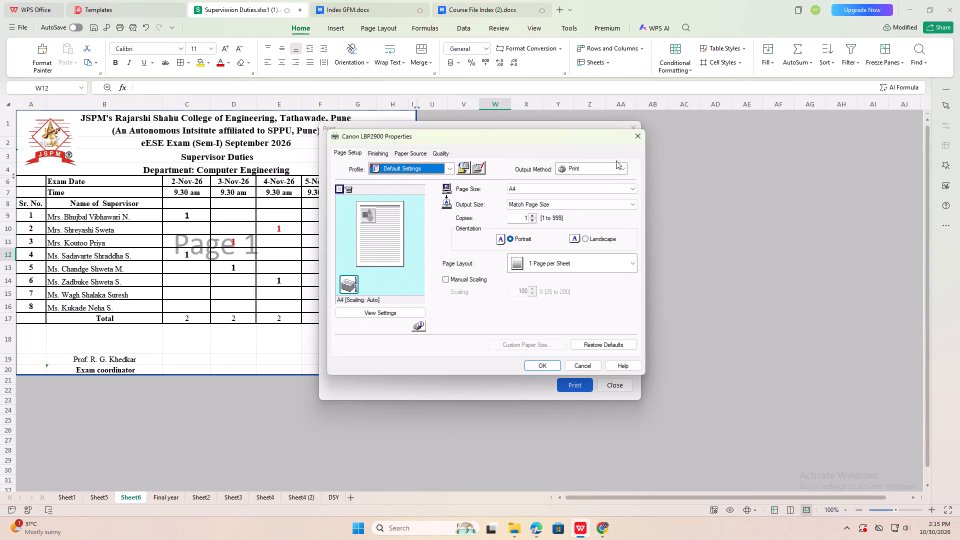
pyautogui.click(642, 138)
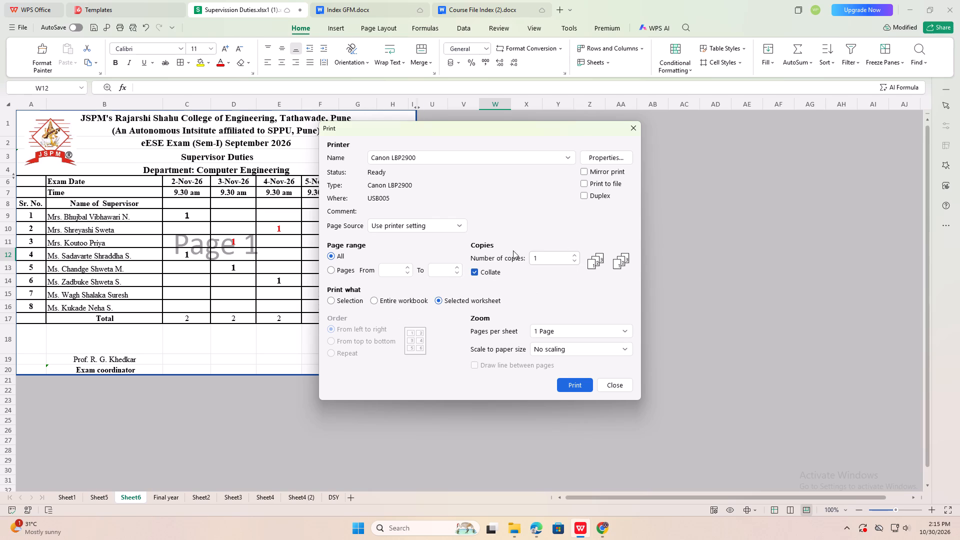
pyautogui.click(426, 225)
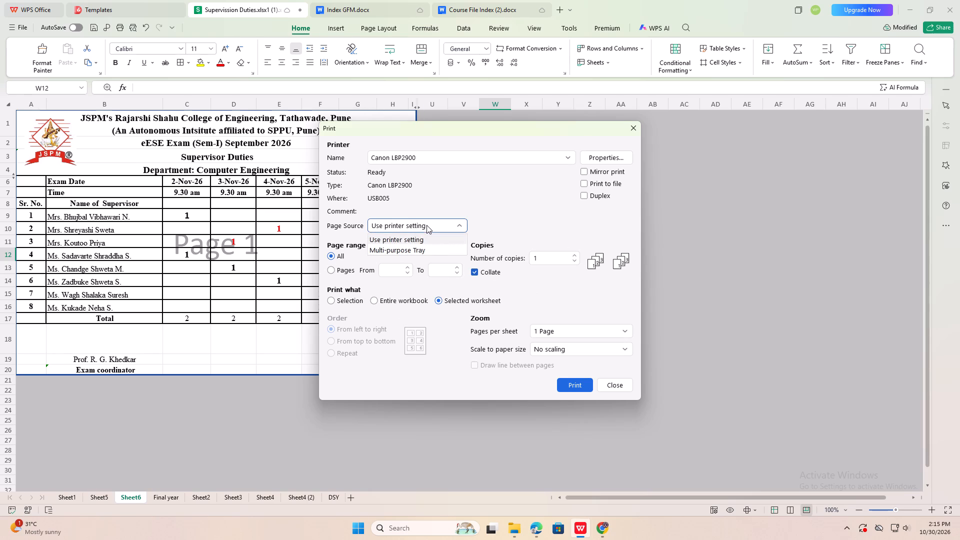
pyautogui.click(522, 217)
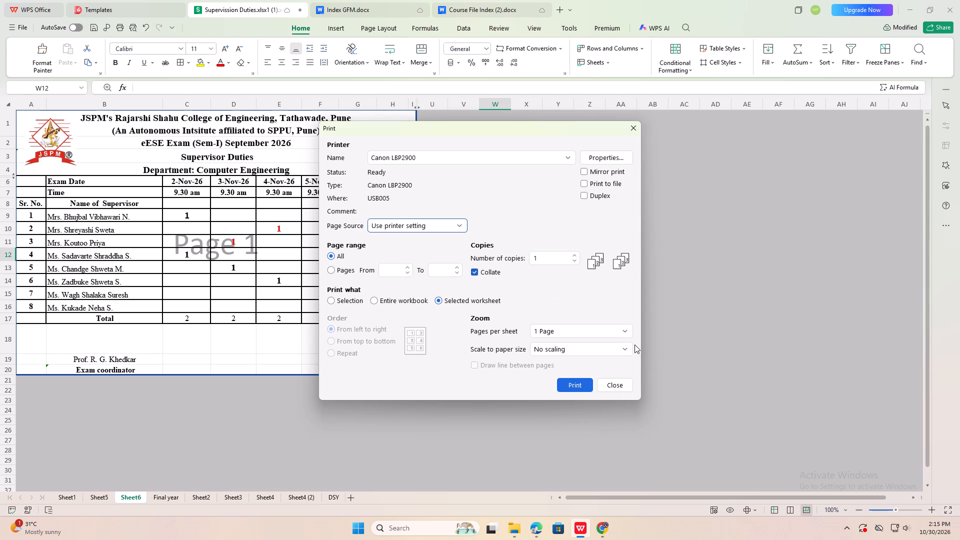
pyautogui.click(623, 344)
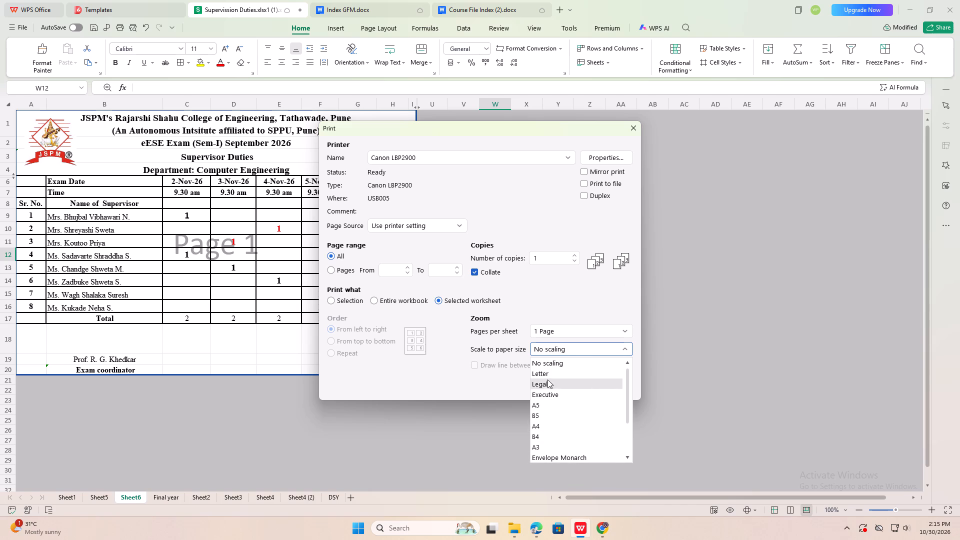
pyautogui.click(391, 442)
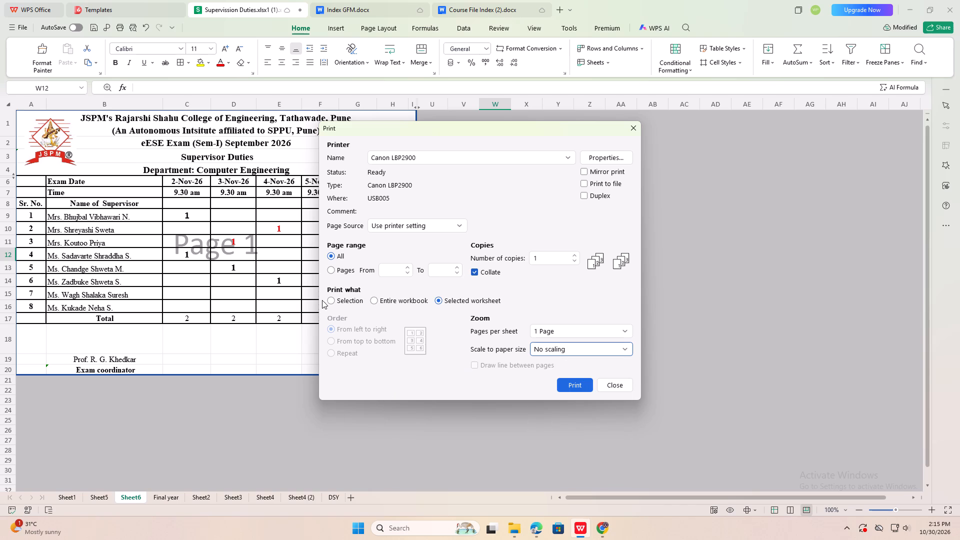
pyautogui.click(332, 269)
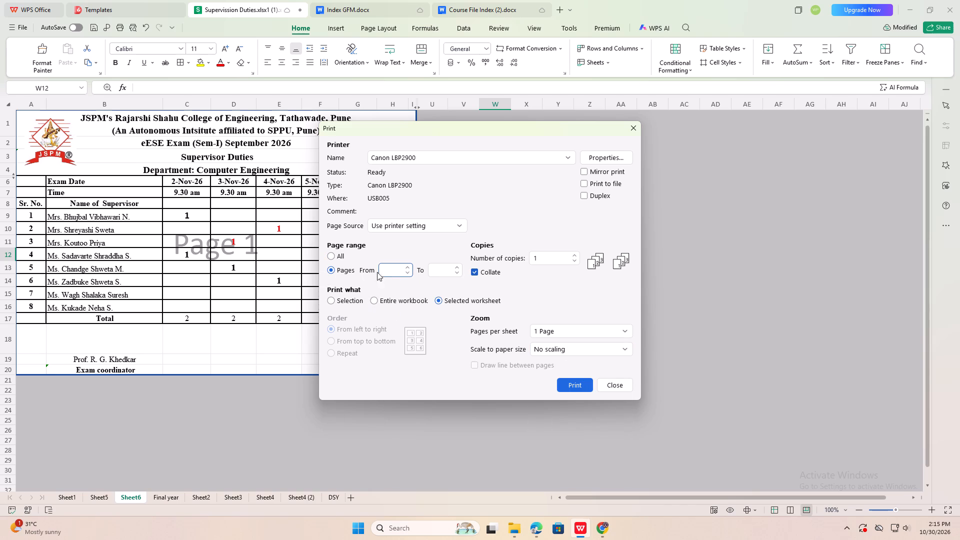
pyautogui.click(329, 257)
pyautogui.click(411, 224)
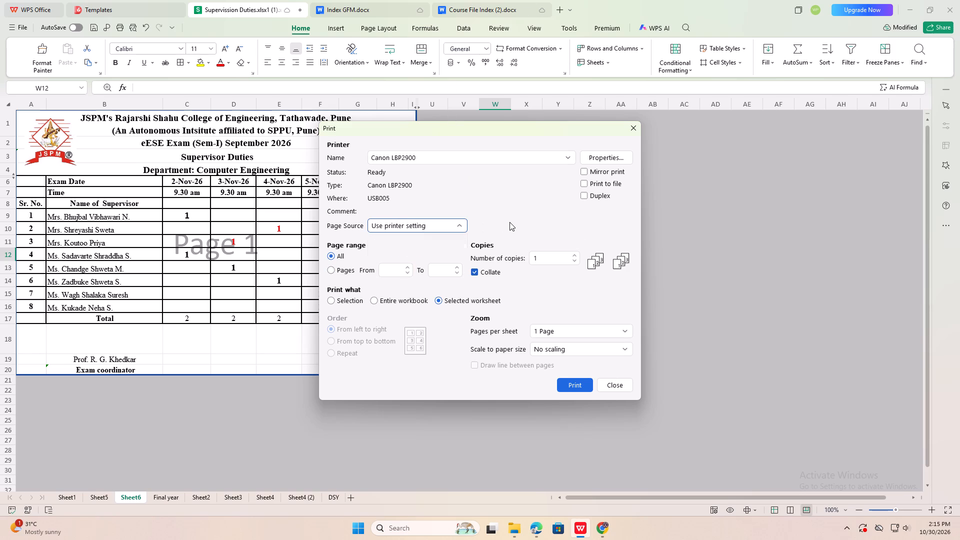
pyautogui.click(509, 222)
pyautogui.click(497, 365)
pyautogui.click(551, 351)
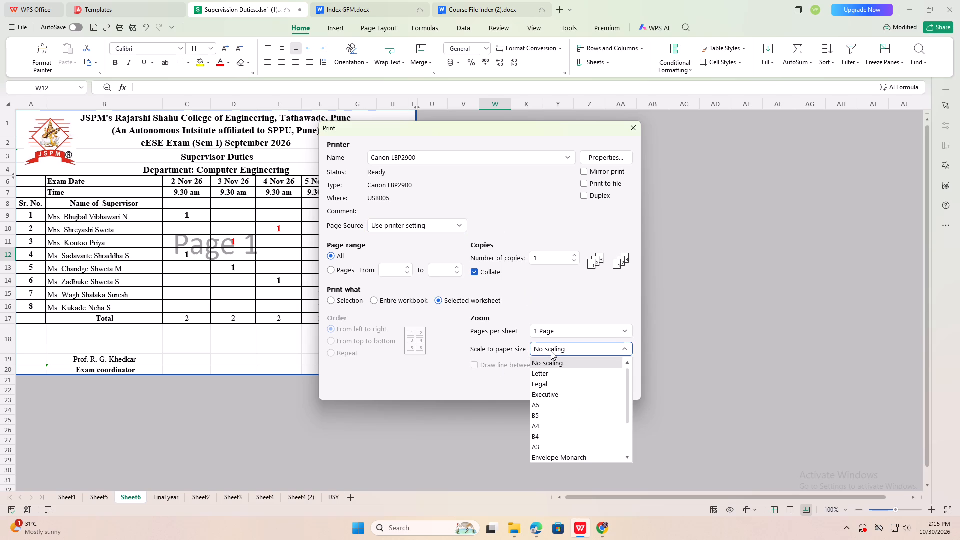
pyautogui.click(460, 394)
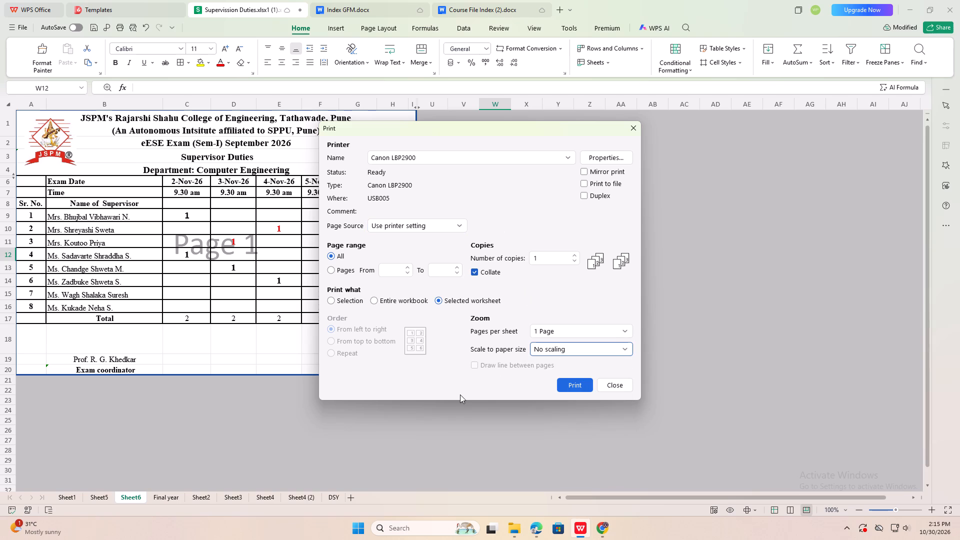
pyautogui.click(544, 327)
pyautogui.click(477, 478)
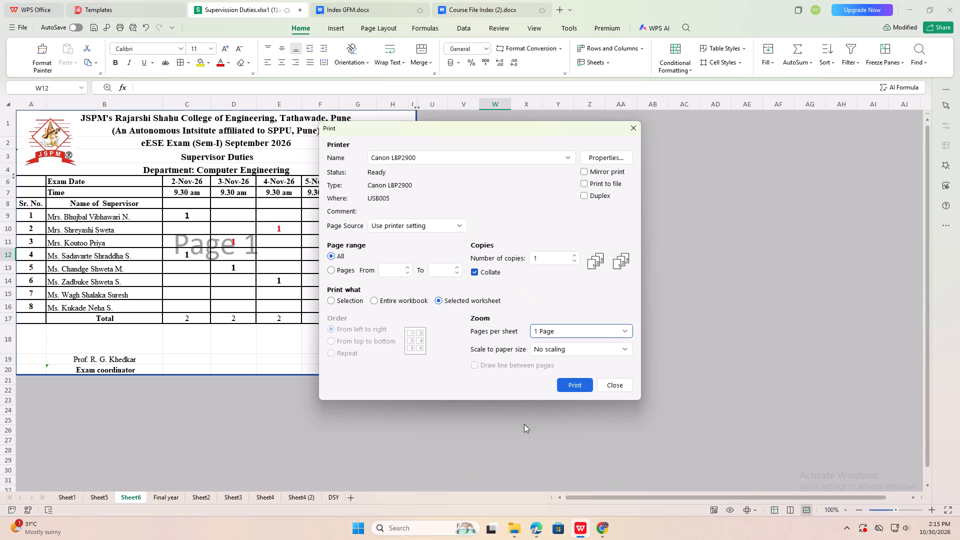
pyautogui.click(371, 303)
pyautogui.click(441, 301)
pyautogui.click(333, 301)
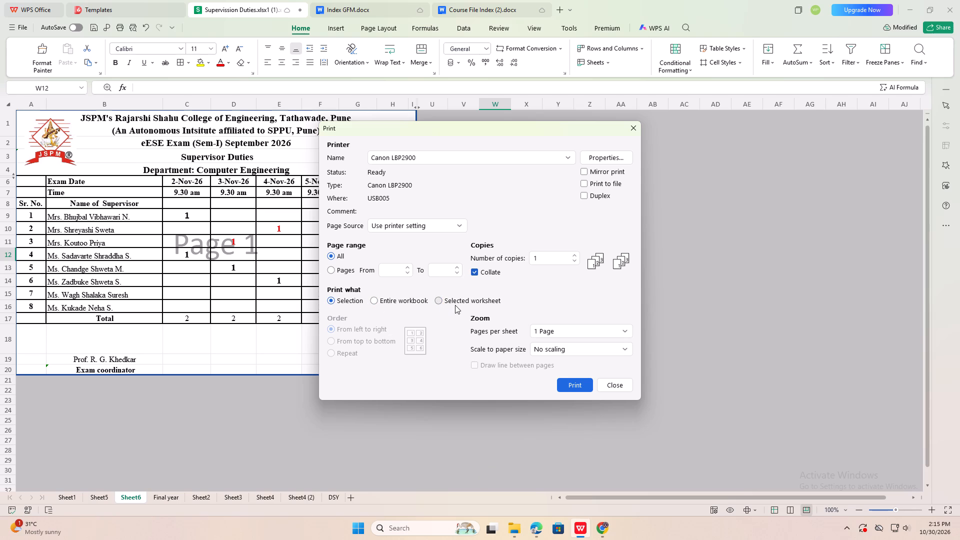
pyautogui.click(437, 299)
pyautogui.click(838, 269)
pyautogui.click(636, 123)
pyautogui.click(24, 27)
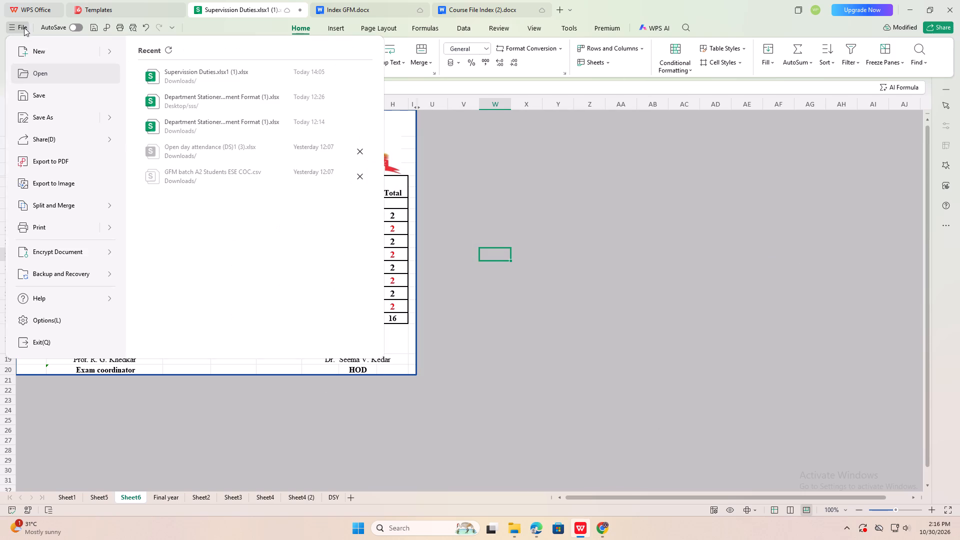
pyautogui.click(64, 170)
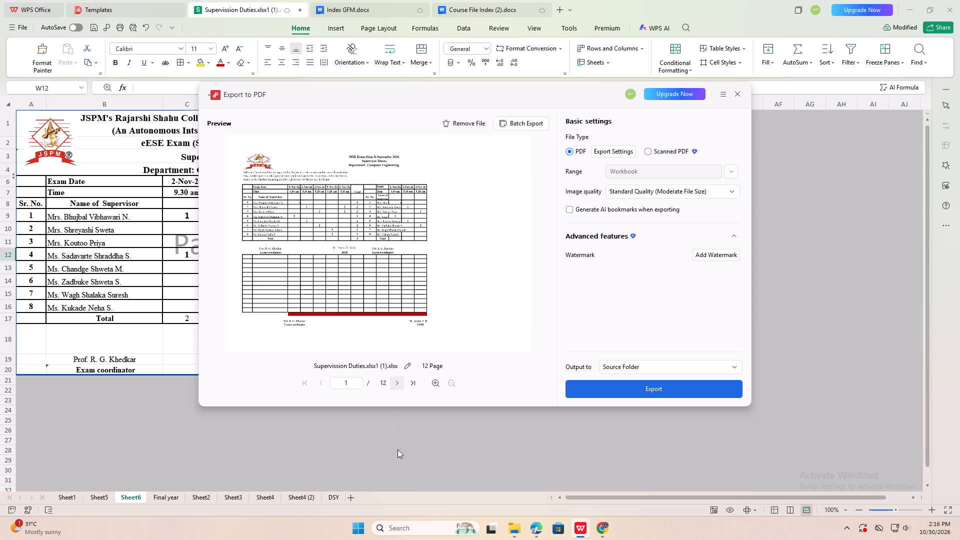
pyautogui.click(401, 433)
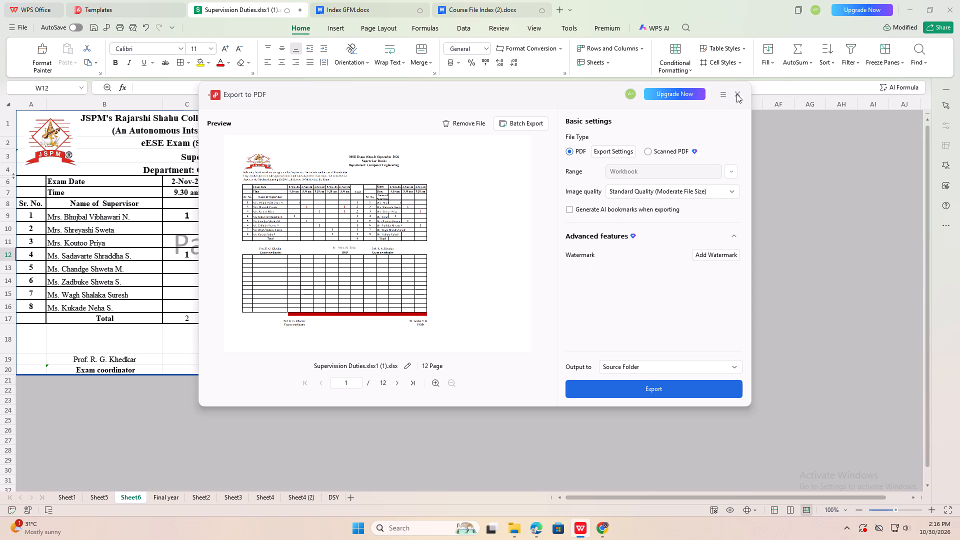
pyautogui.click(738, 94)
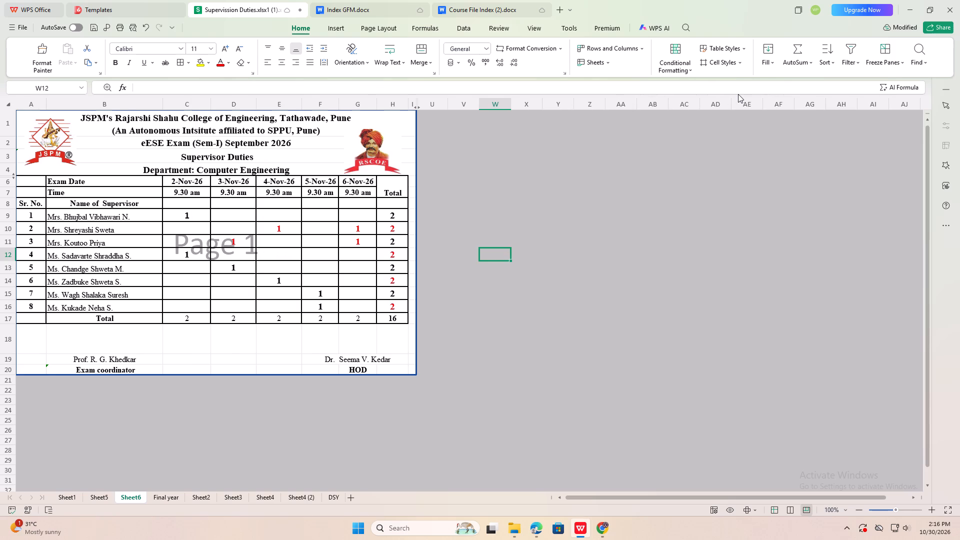
# Save the workbook as an Excel copy named "Supervission Duties.xlsx1 (1).xlsx M TECH" in the desktop's sss folder.
pyautogui.click(14, 22)
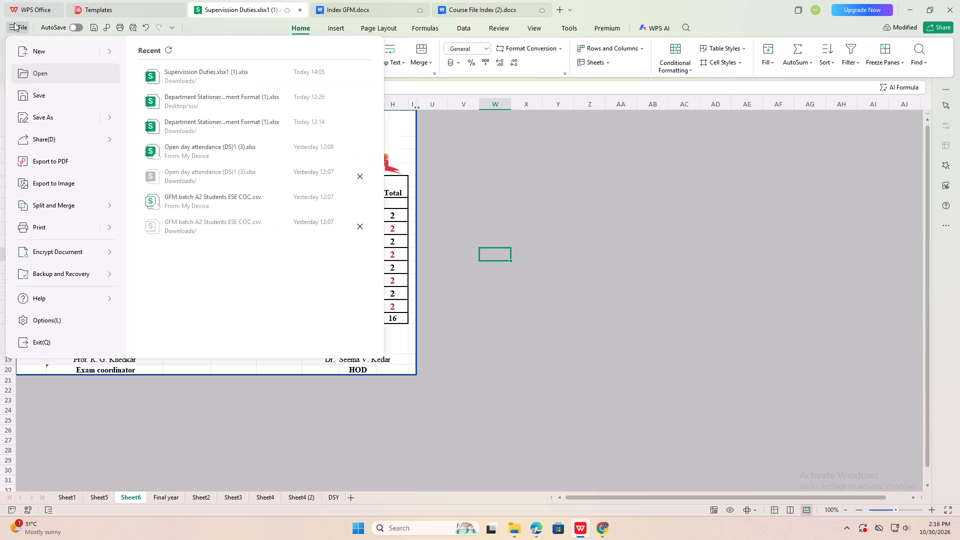
pyautogui.click(64, 123)
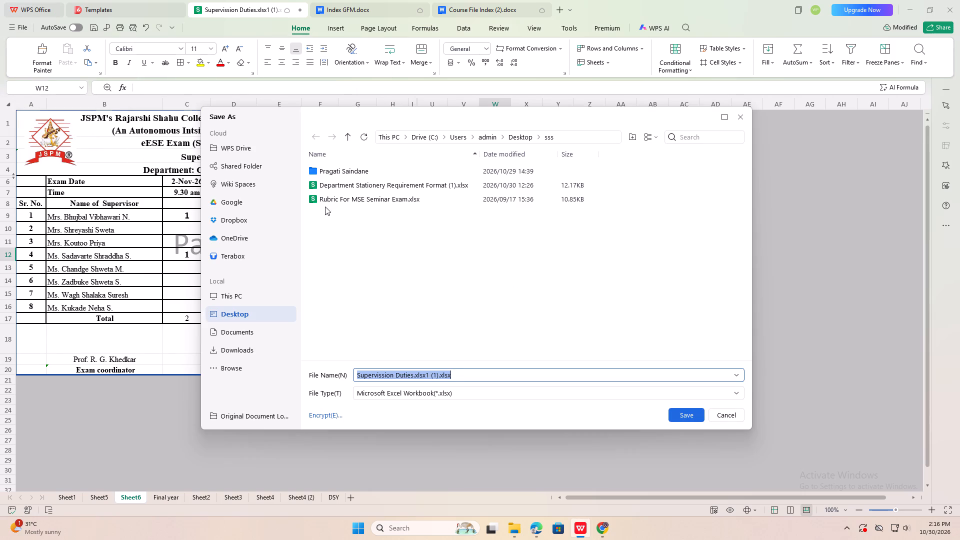
pyautogui.click(463, 374)
pyautogui.press('space')
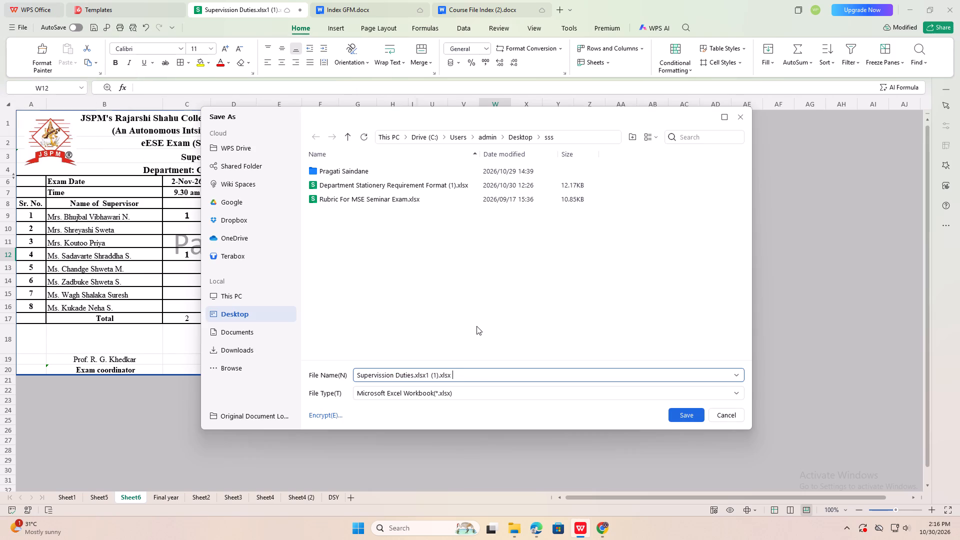
pyautogui.write('M TWE')
pyautogui.press('BackSpace')
pyautogui.press('BackSpace')
pyautogui.write('ECH')
pyautogui.click(685, 416)
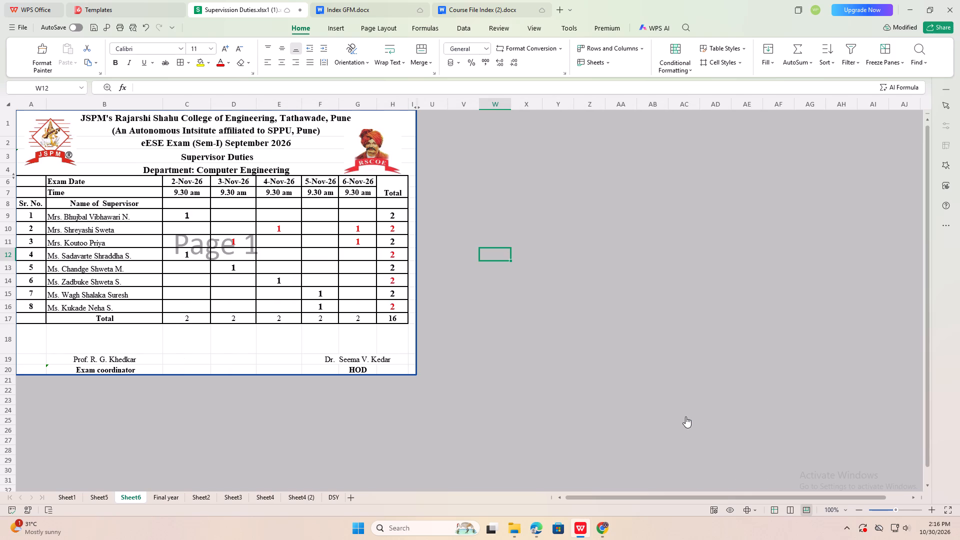
# Switch to File Explorer and look through the Downloads folder for the saved M TECH workbook.
pyautogui.click(513, 537)
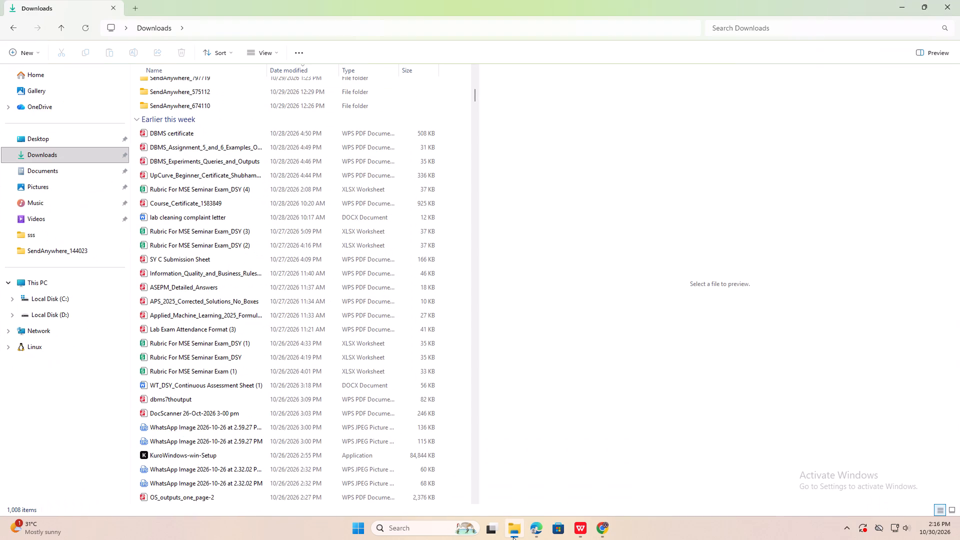
pyautogui.scroll(15, 252, 342)
pyautogui.middleClick(252, 342)
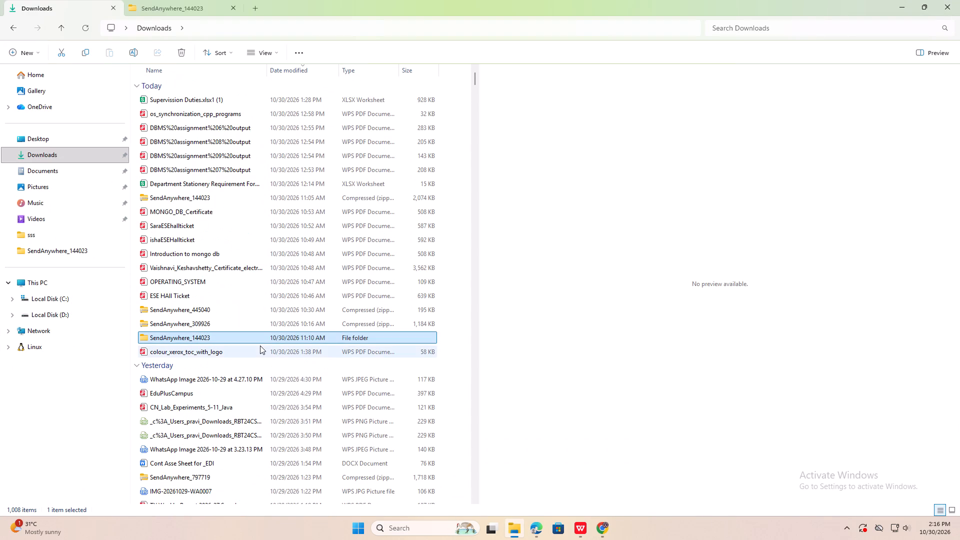
pyautogui.click(60, 127)
pyautogui.click(65, 139)
pyautogui.click(67, 156)
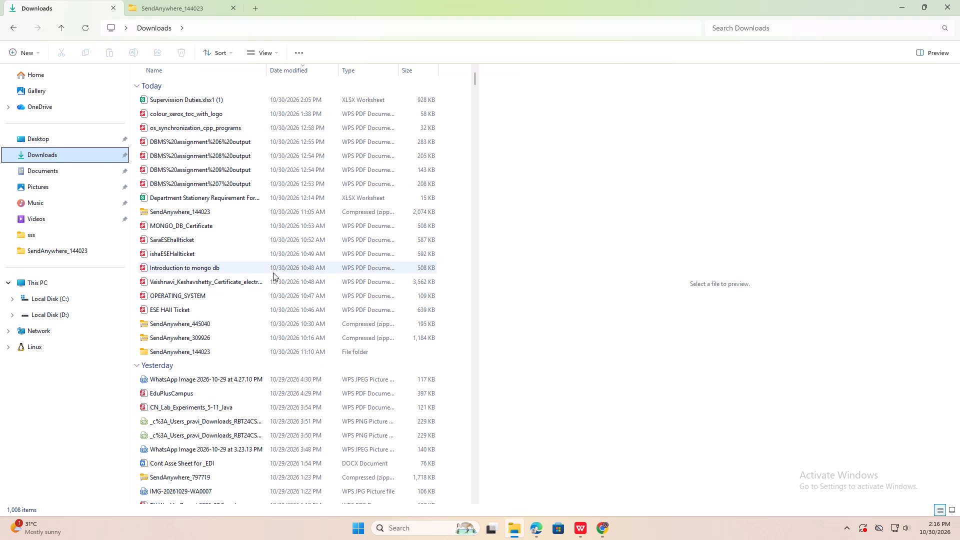
pyautogui.scroll(-1, 266, 399)
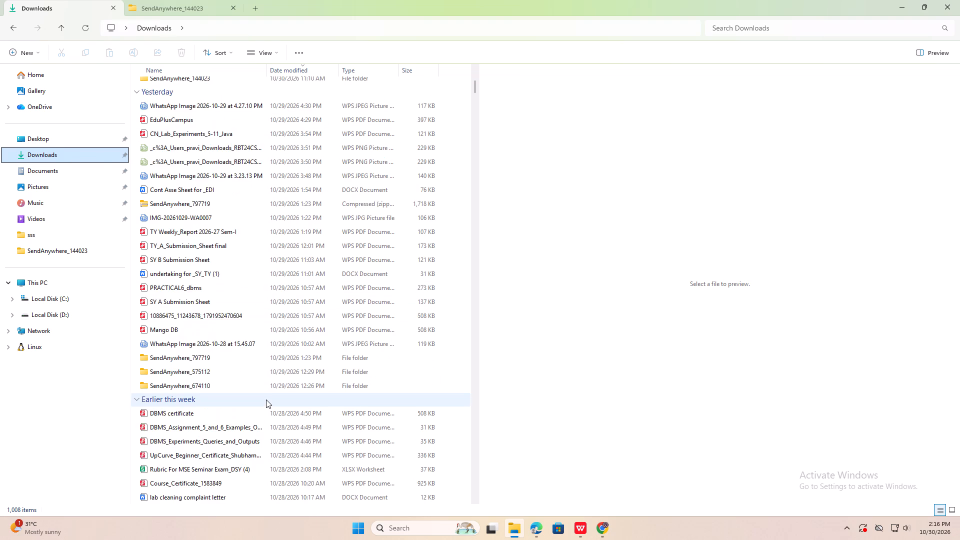
pyautogui.scroll(-1, 266, 399)
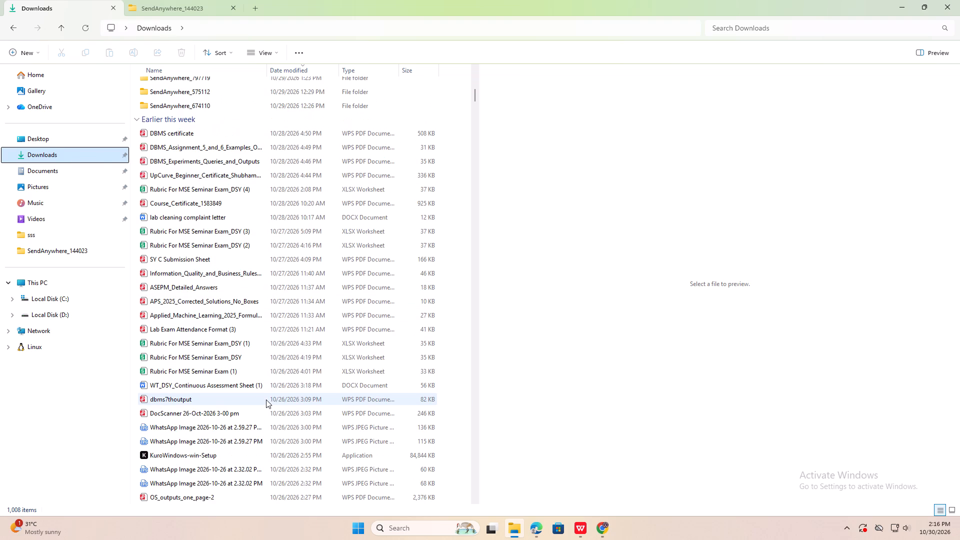
pyautogui.scroll(-3, 266, 399)
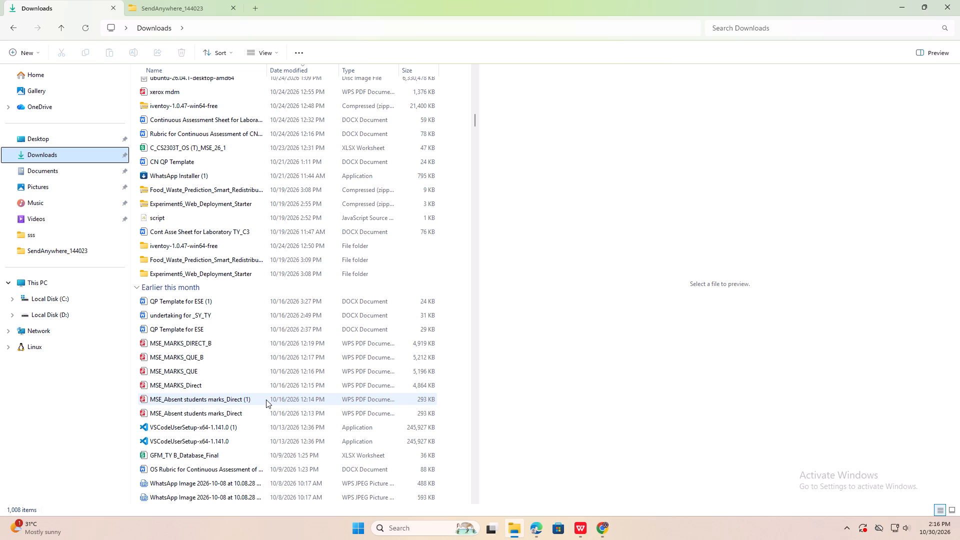
pyautogui.scroll(-2, 266, 399)
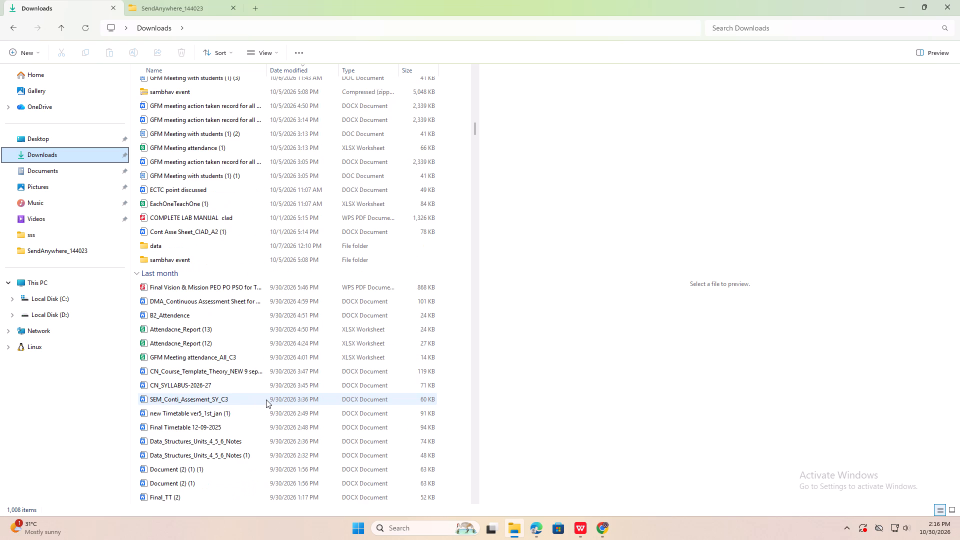
pyautogui.scroll(-2, 266, 399)
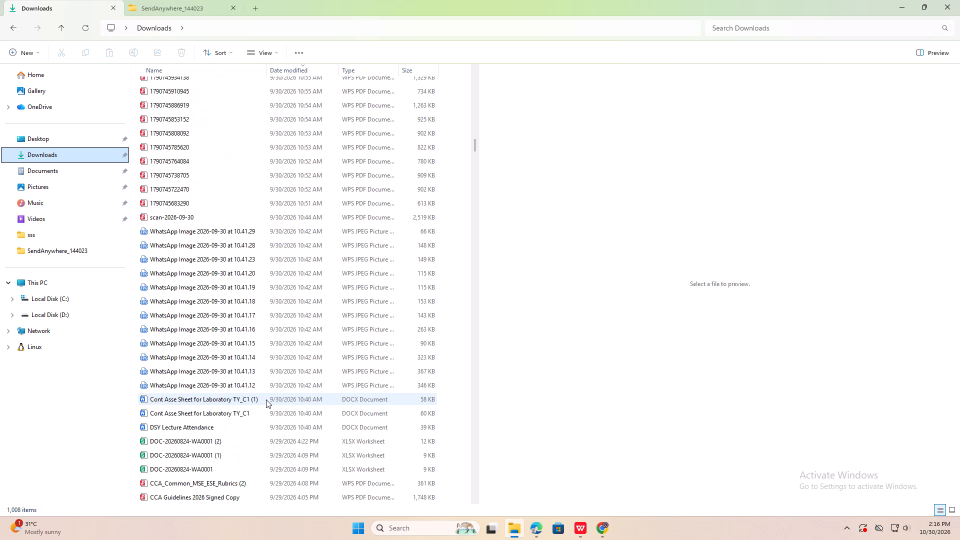
pyautogui.scroll(-2, 266, 399)
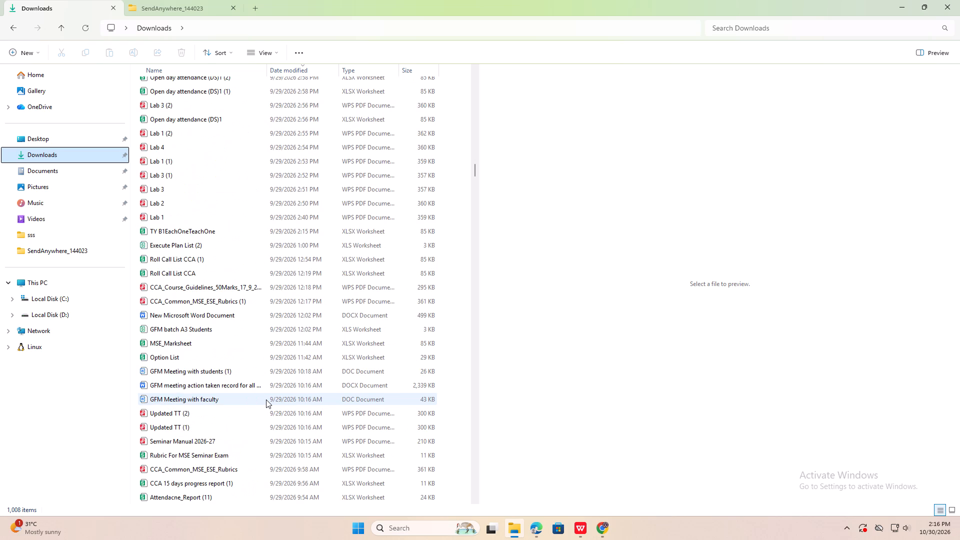
pyautogui.scroll(-2, 266, 399)
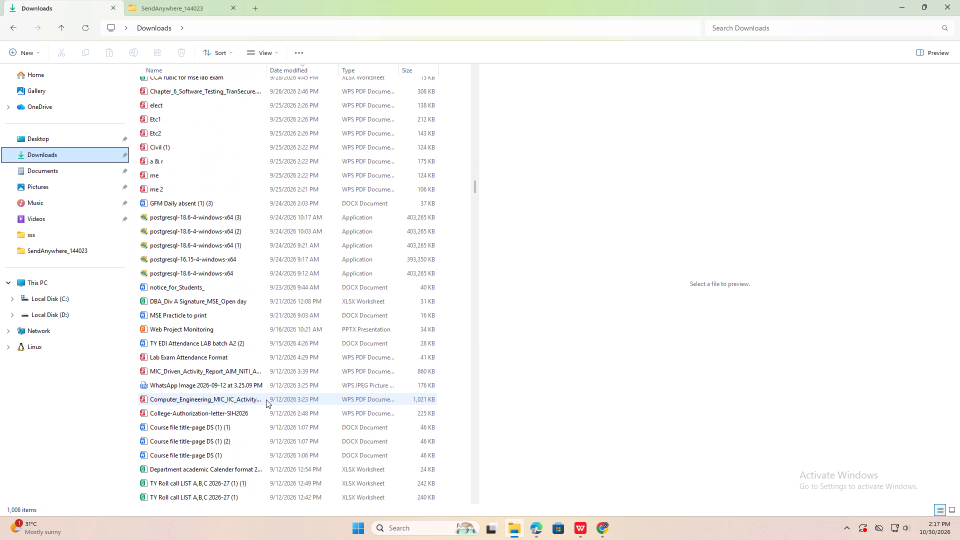
pyautogui.scroll(8, 267, 400)
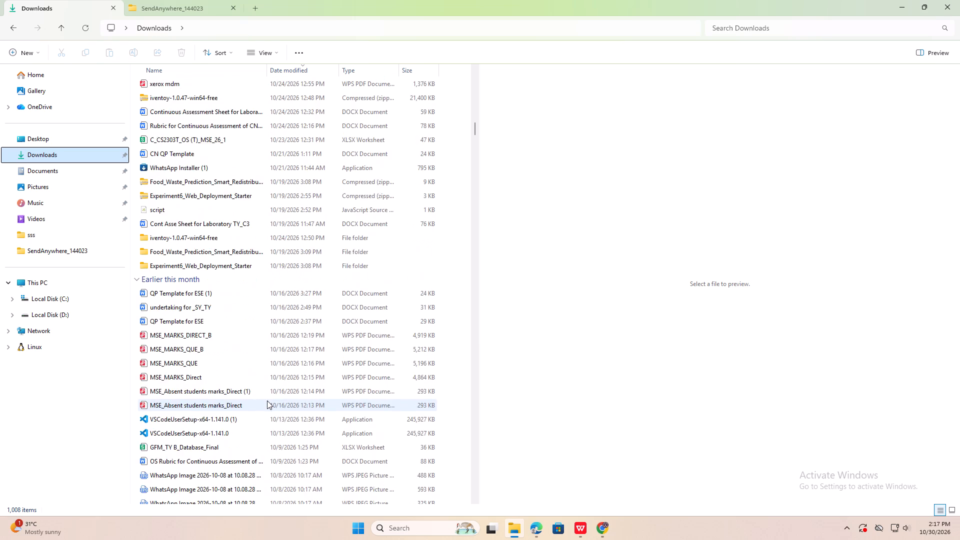
pyautogui.scroll(8, 267, 400)
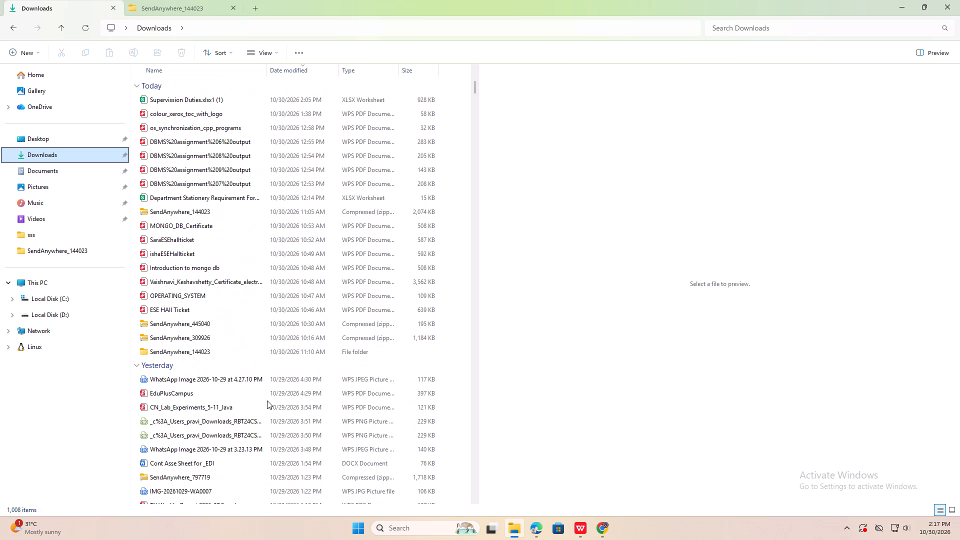
# Look for the saved workbook in the Desktop, Downloads, Documents, OneDrive and Gallery locations, and close File Explorer and the OneDrive window.
pyautogui.click(73, 141)
pyautogui.scroll(-5, 202, 235)
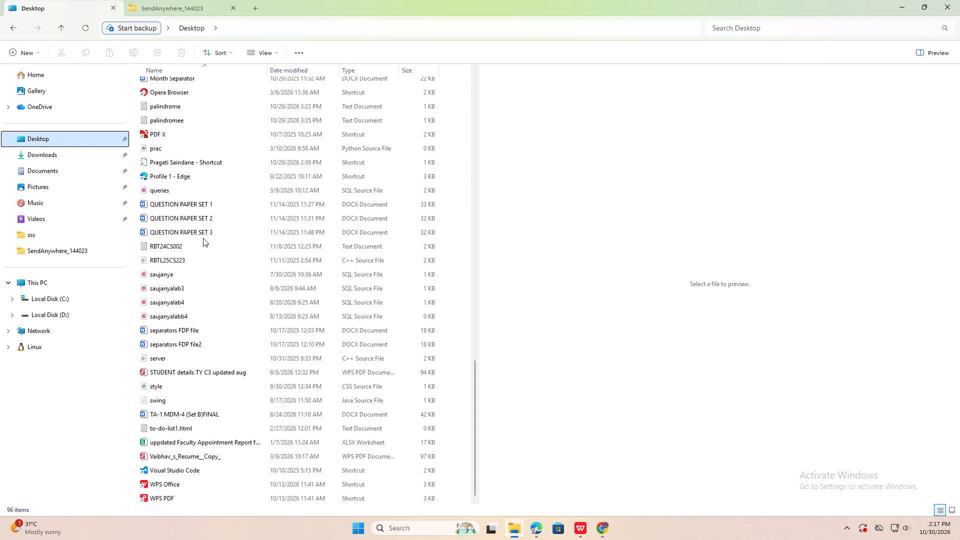
pyautogui.scroll(-6, 203, 238)
pyautogui.scroll(9, 216, 264)
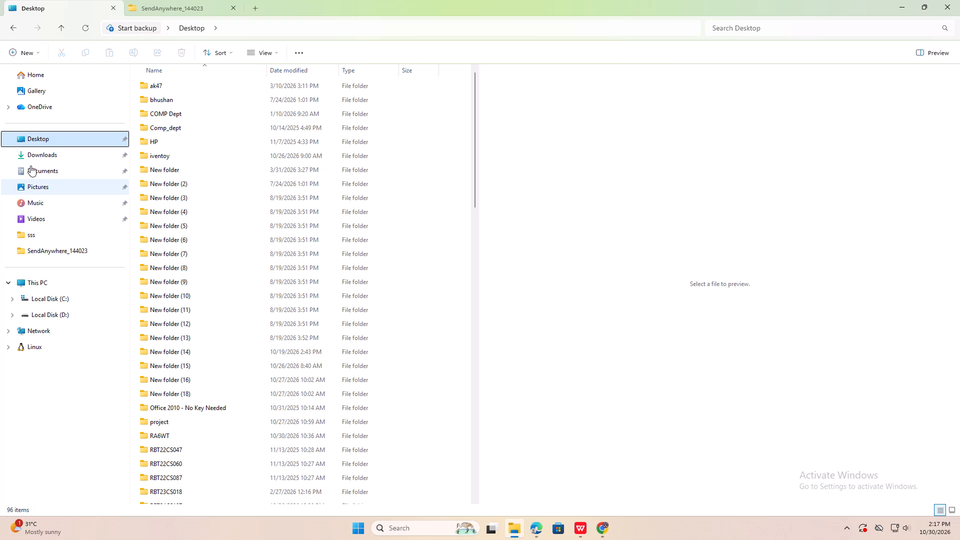
pyautogui.click(68, 153)
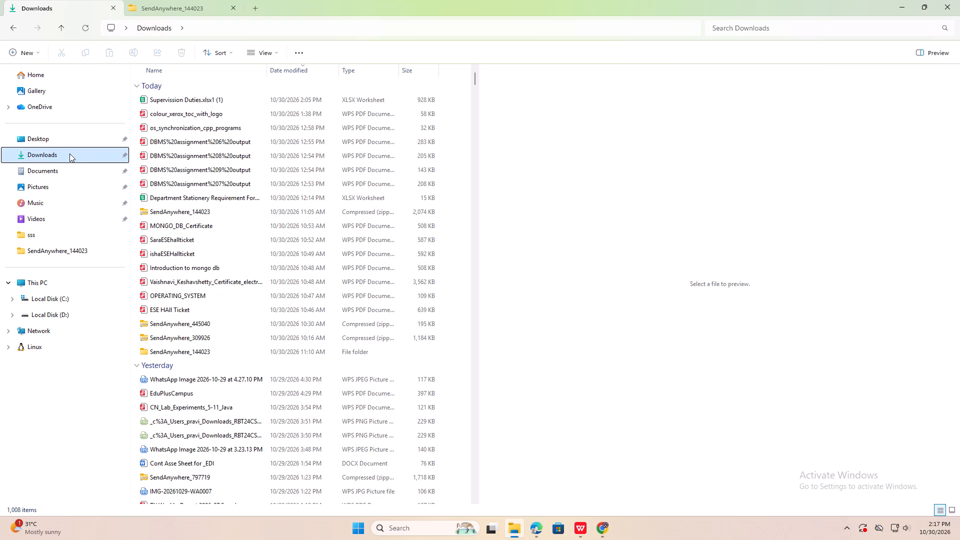
pyautogui.click(67, 170)
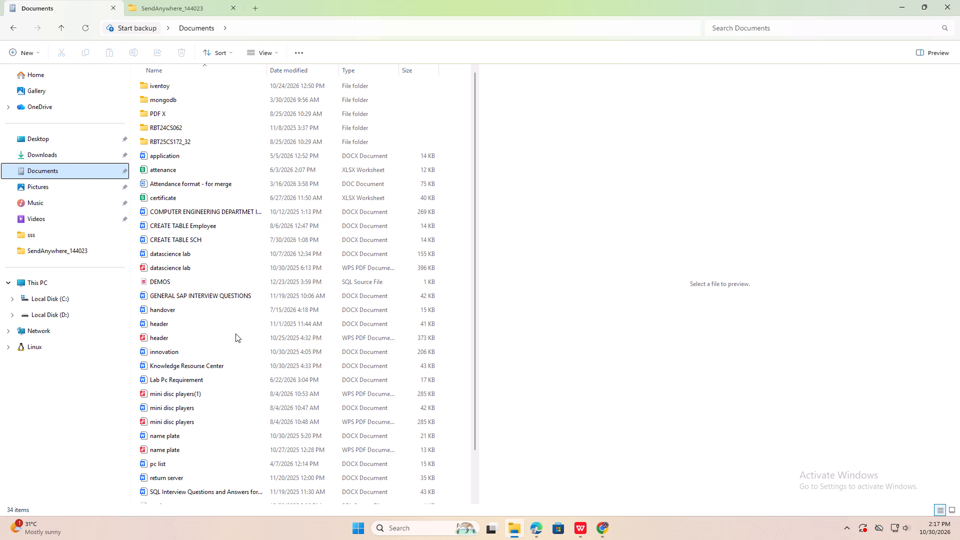
pyautogui.scroll(-4, 235, 333)
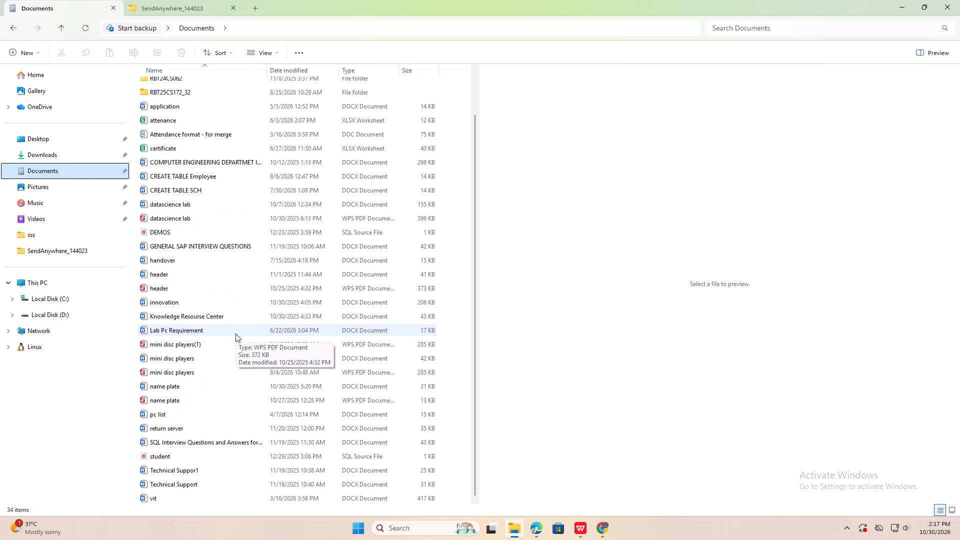
pyautogui.scroll(4, 235, 333)
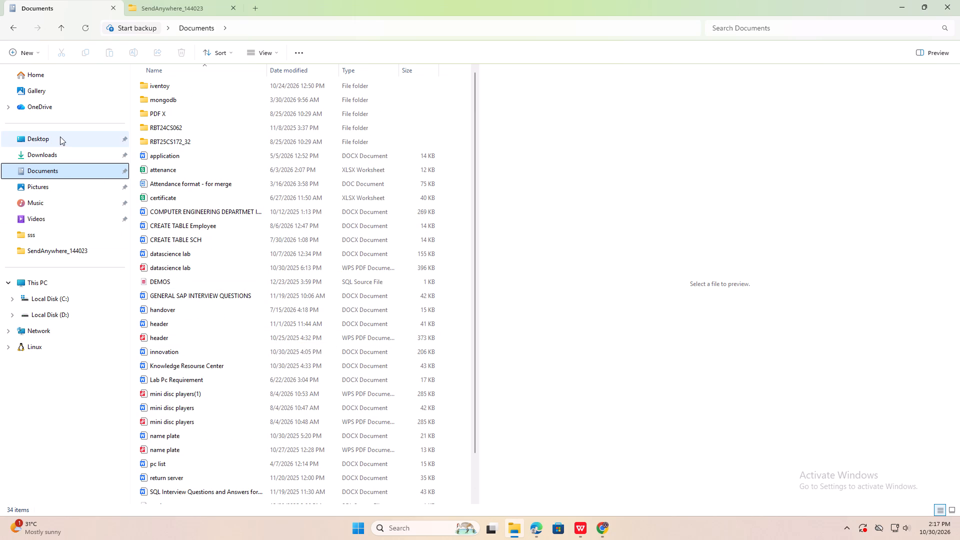
pyautogui.click(60, 136)
pyautogui.click(61, 106)
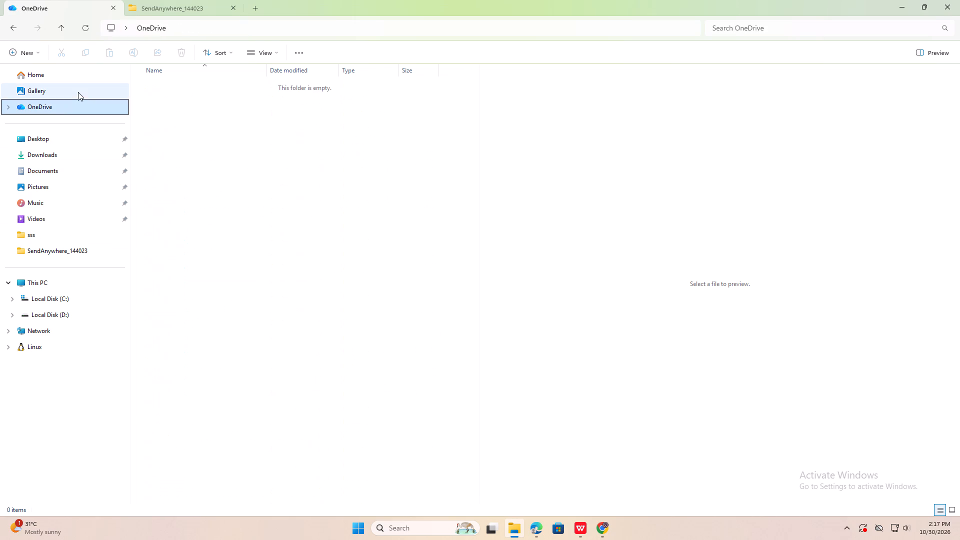
pyautogui.click(81, 93)
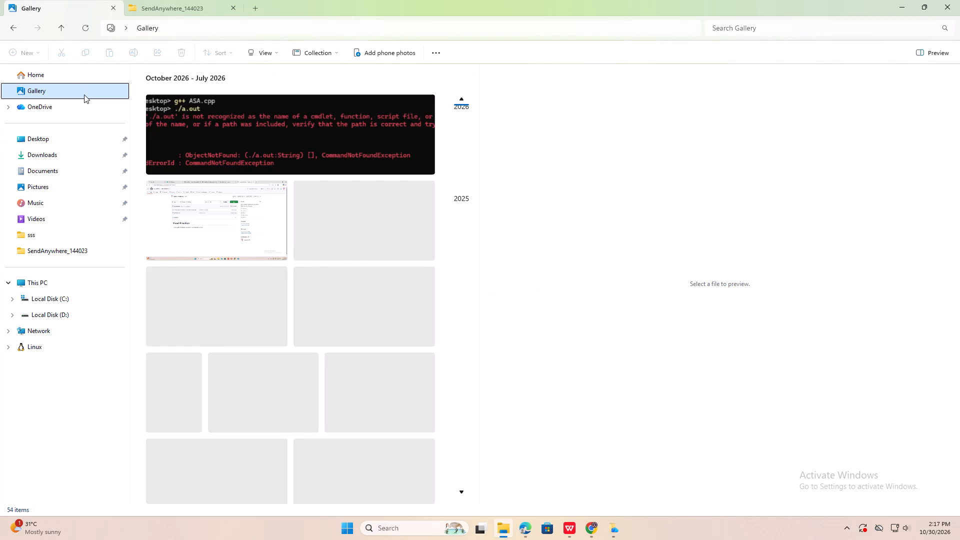
pyautogui.click(954, 0)
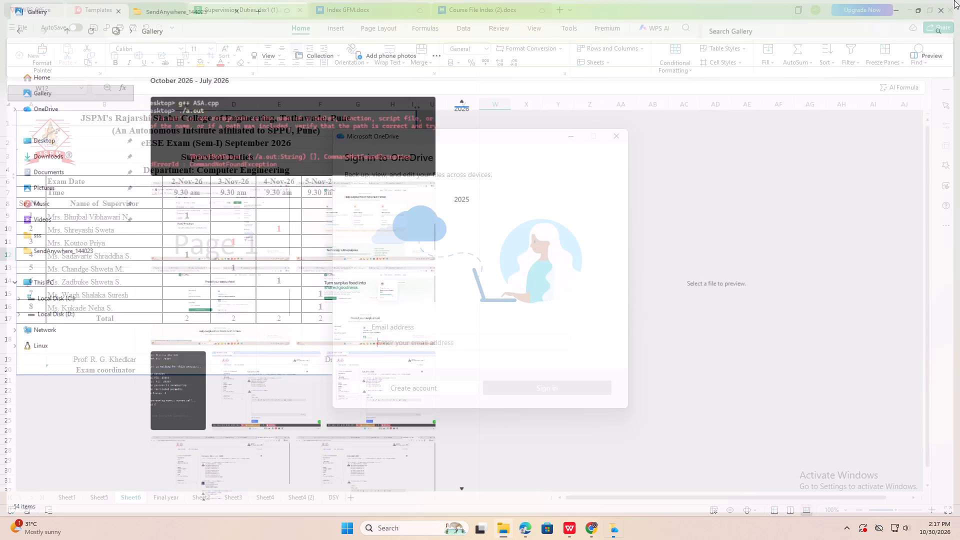
pyautogui.click(613, 130)
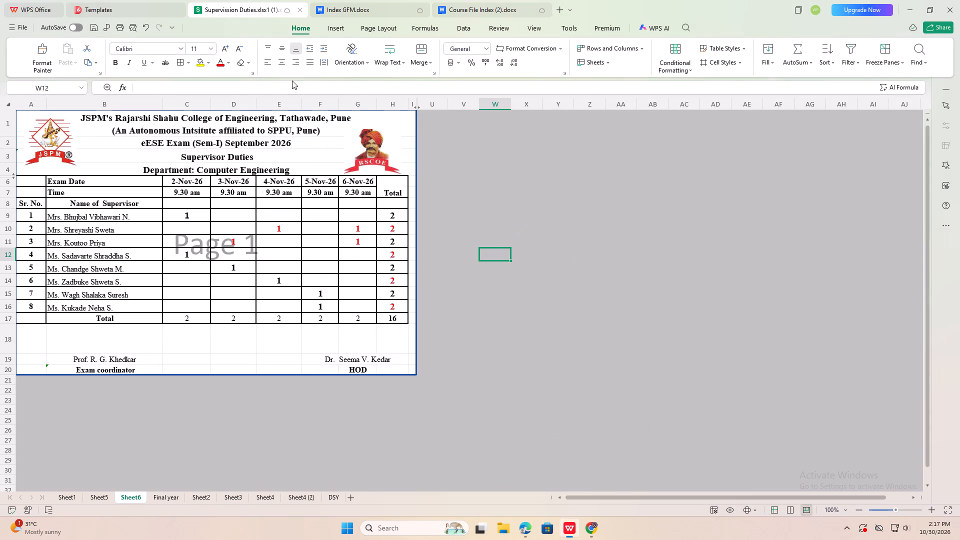
# Save another copy of the M TECH workbook in the Downloads folder, keeping its file name and Excel Workbook (*.xlsx) type.
pyautogui.click(8, 22)
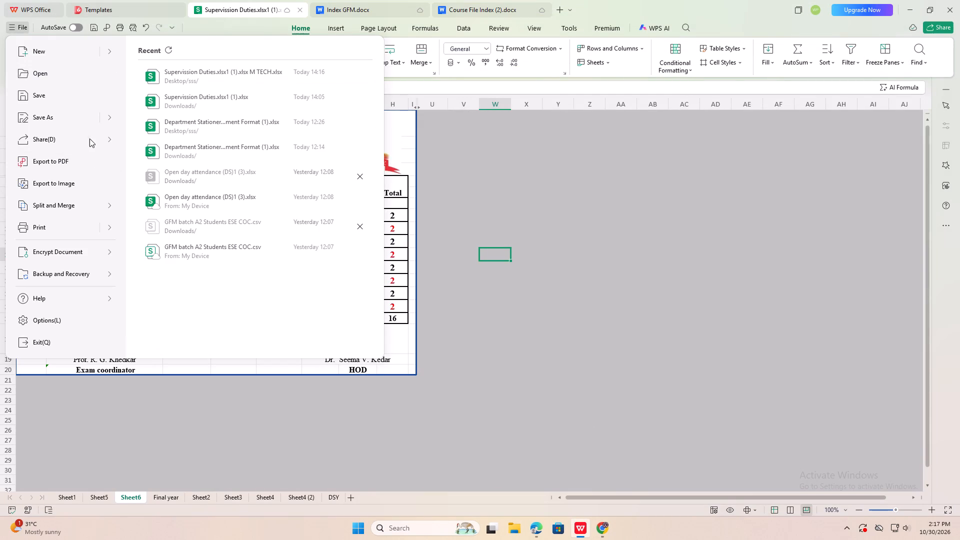
pyautogui.click(87, 120)
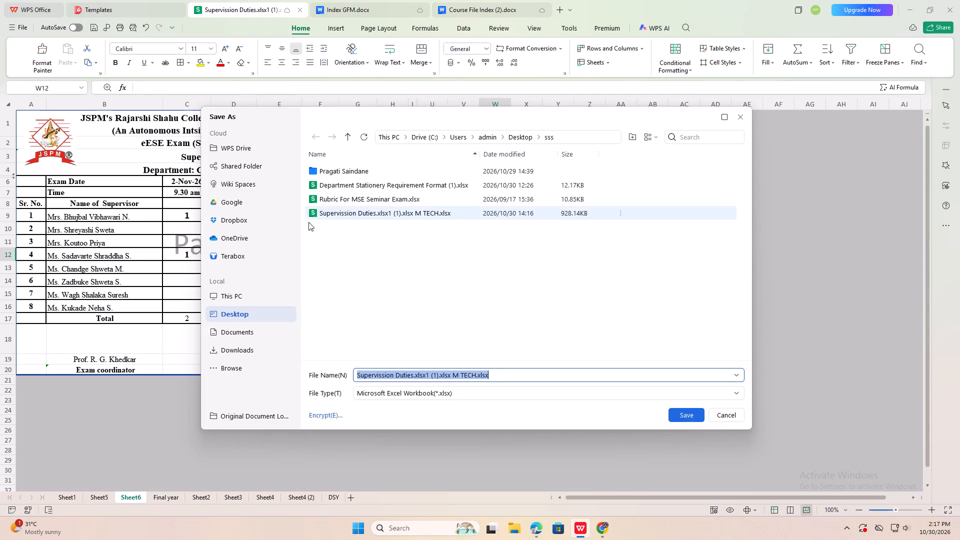
pyautogui.click(498, 398)
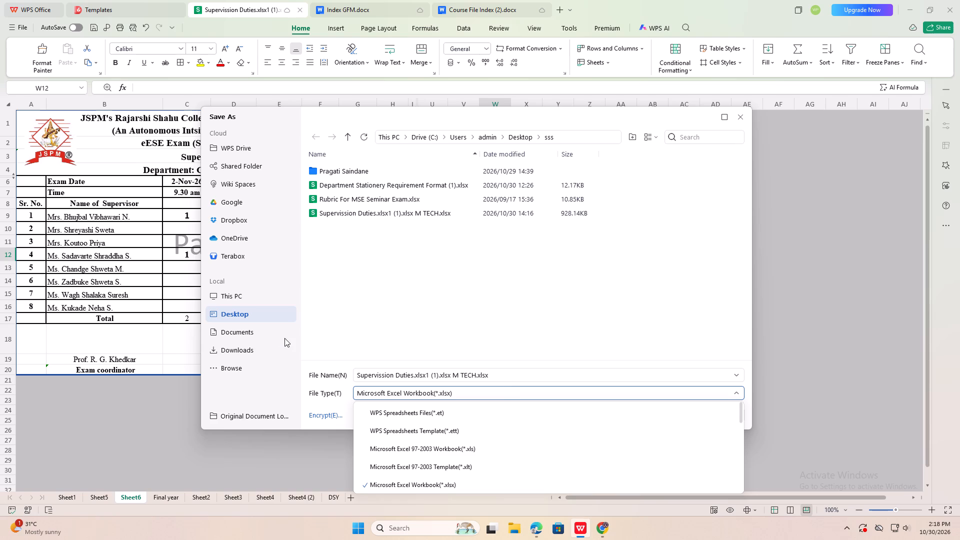
pyautogui.click(254, 355)
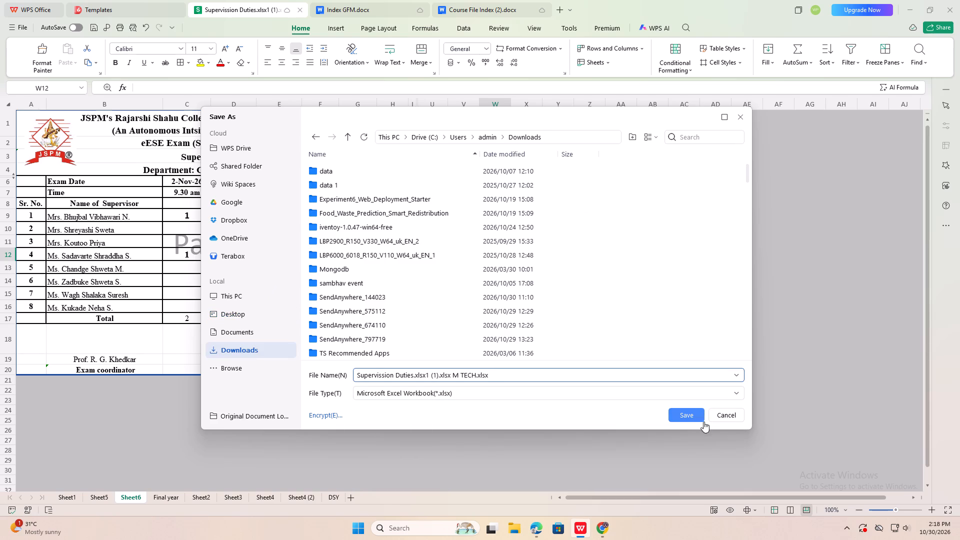
pyautogui.click(698, 415)
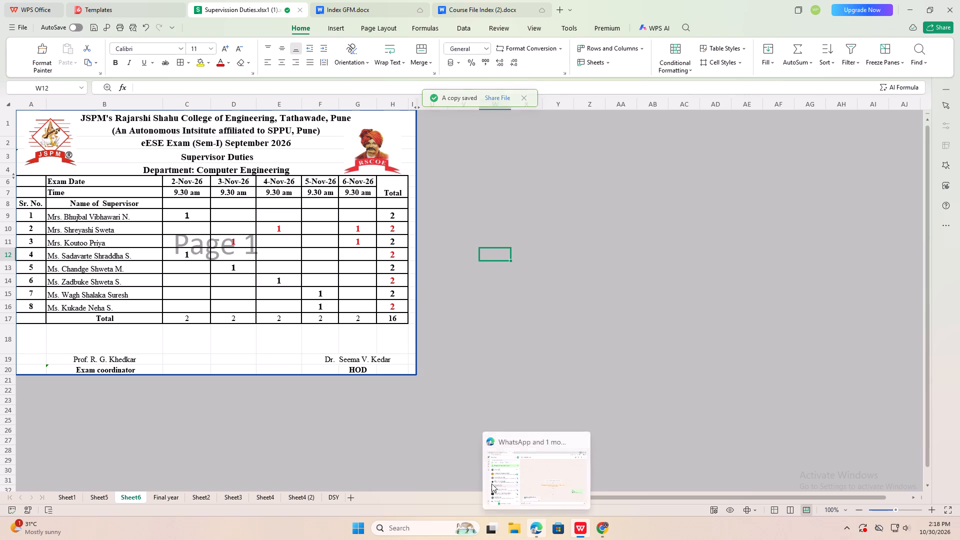
# Open a File Explorer window to find the copy saved in Downloads.
pyautogui.doubleClick(517, 531)
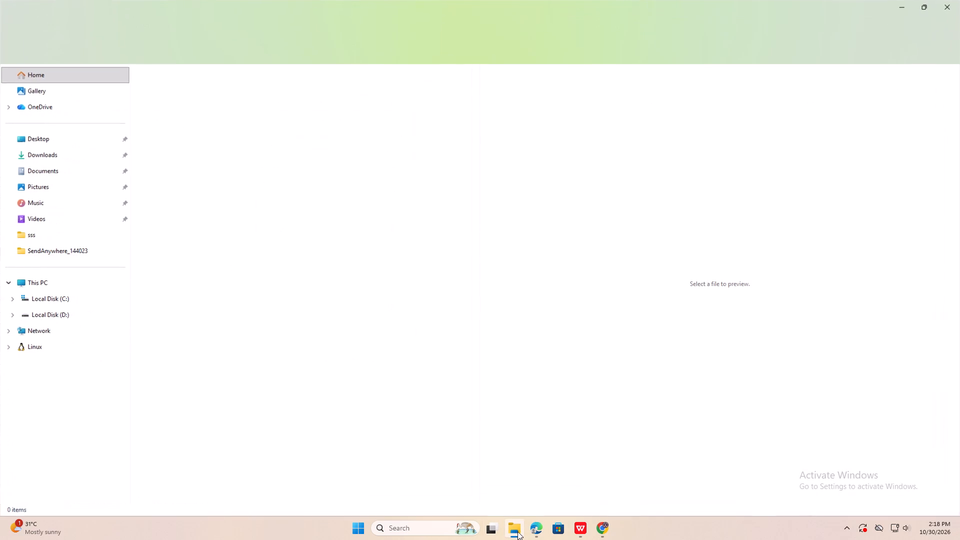
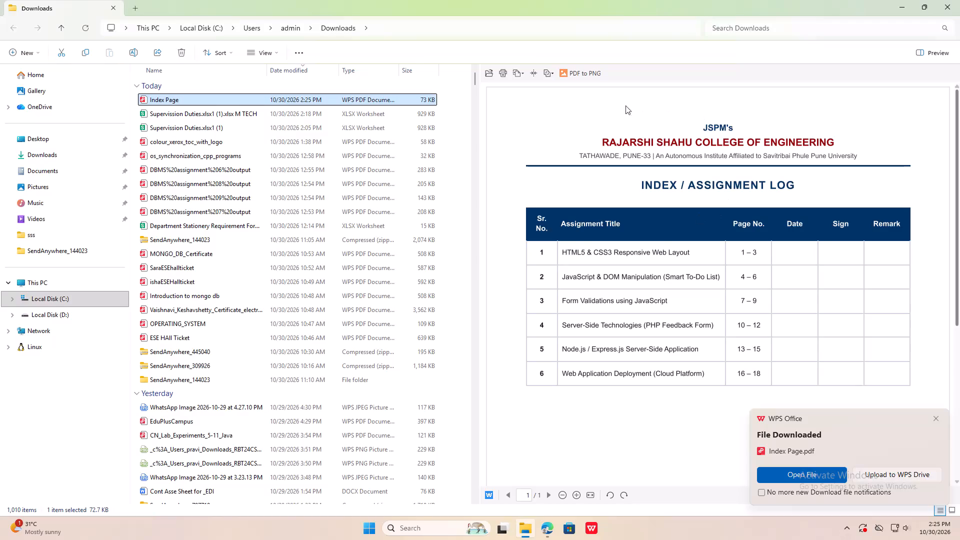
# Print one copy of the Index Page PDF from the Downloads folder on the Canon LBP2900, all pages at A4.
pyautogui.click(502, 72)
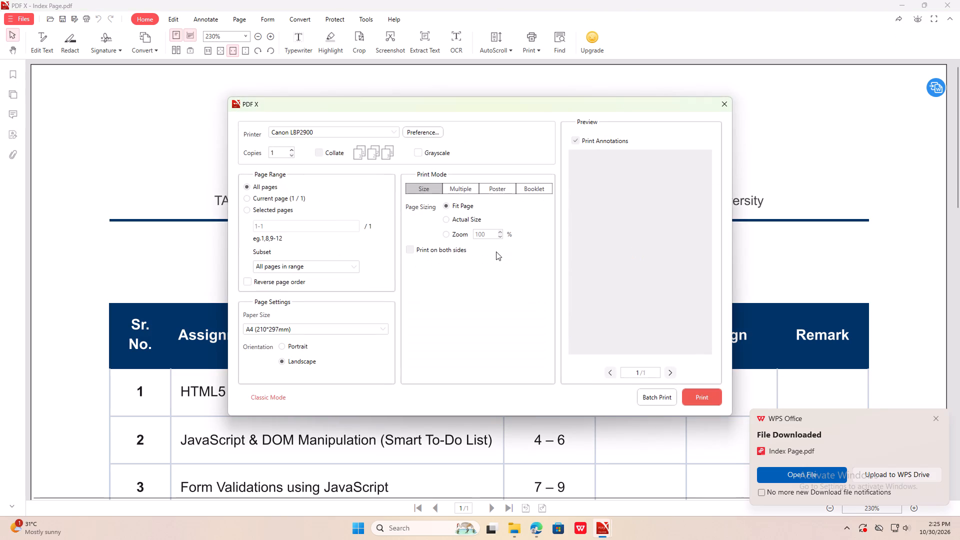
pyautogui.click(641, 140)
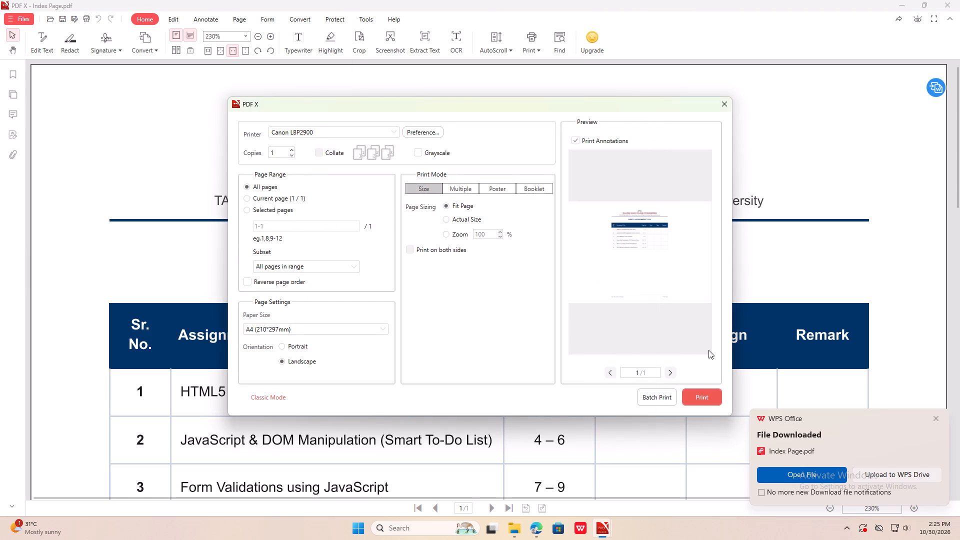
pyautogui.click(702, 394)
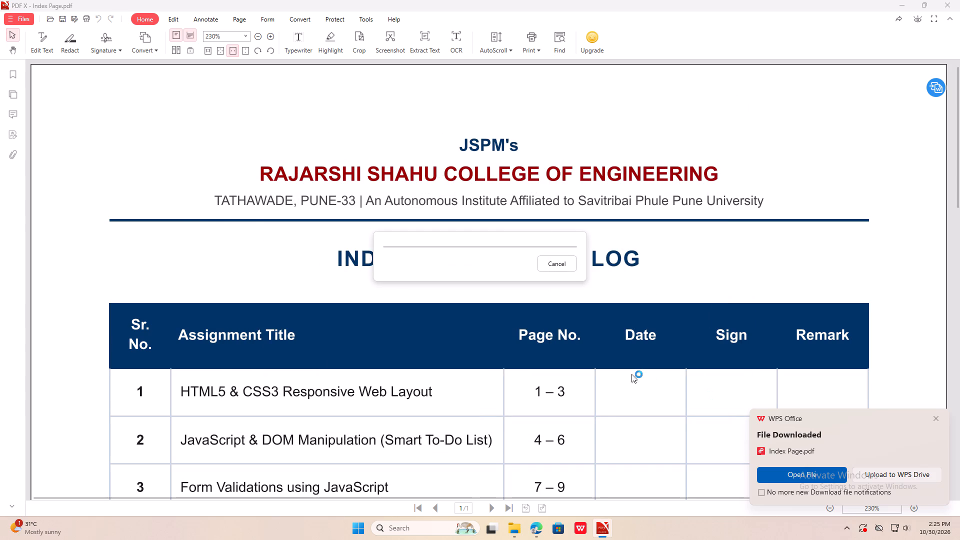
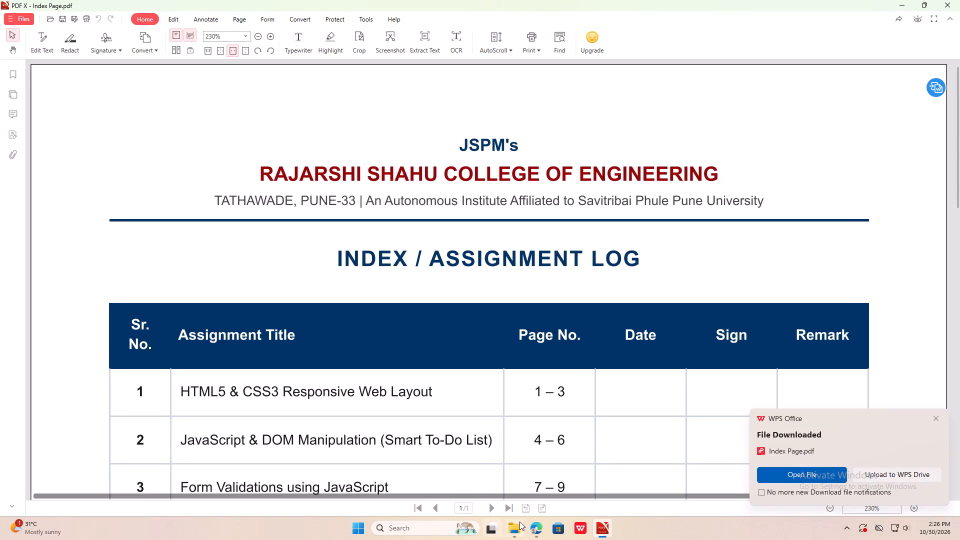
# Switch from the Index Page PDF back to the WhatsApp Web conversation in the Edge browser.
pyautogui.click(530, 530)
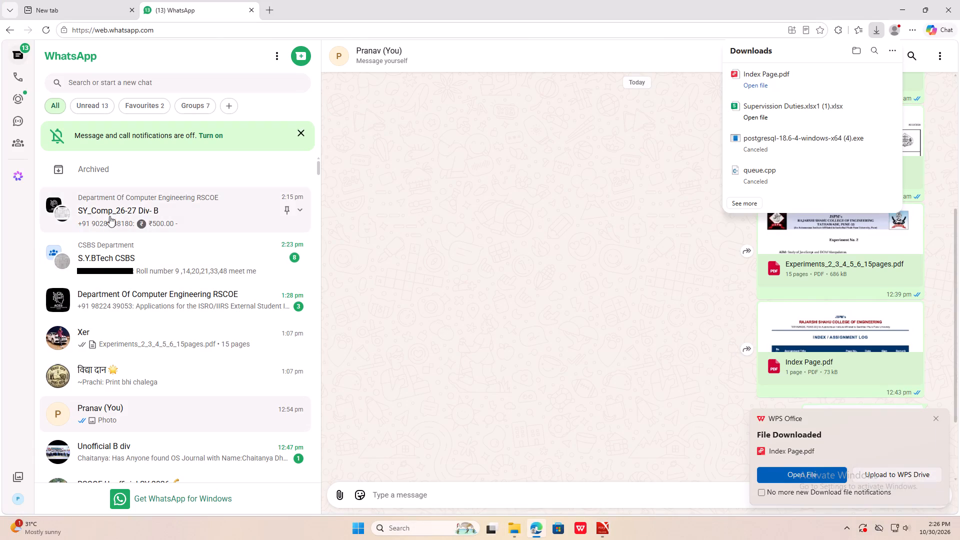